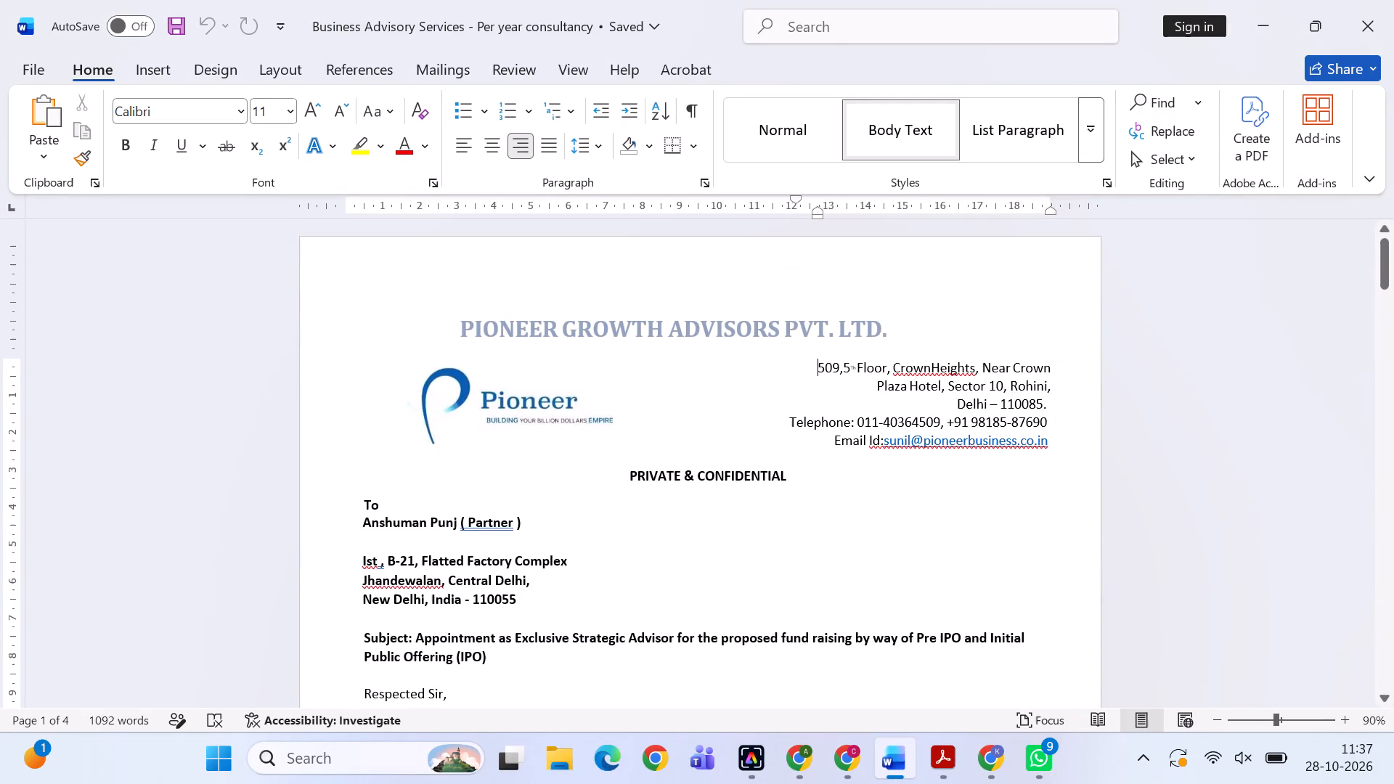
Open File Explorer and look through the recent files on its Home page, dismissing the incoming chat notification.
click(556, 765)
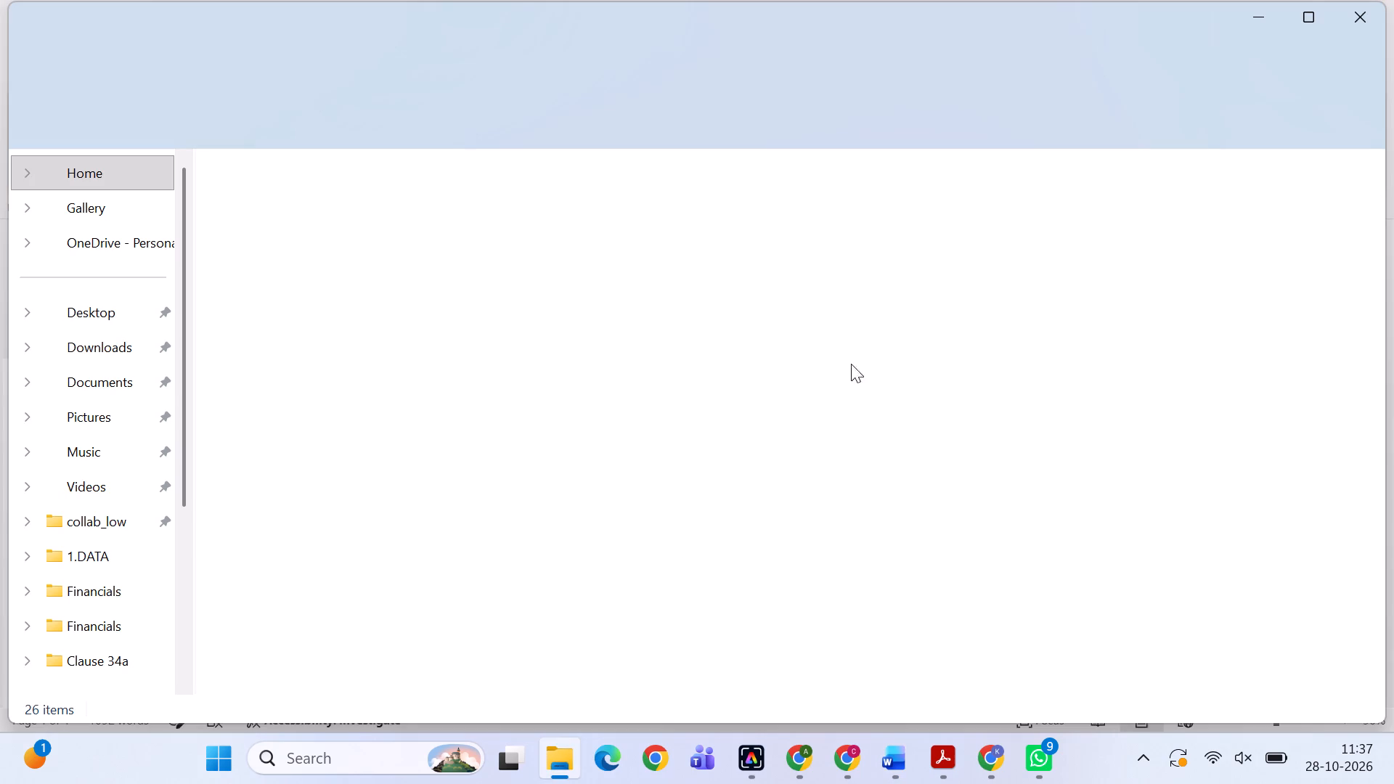
scroll(735, 653, down, 1)
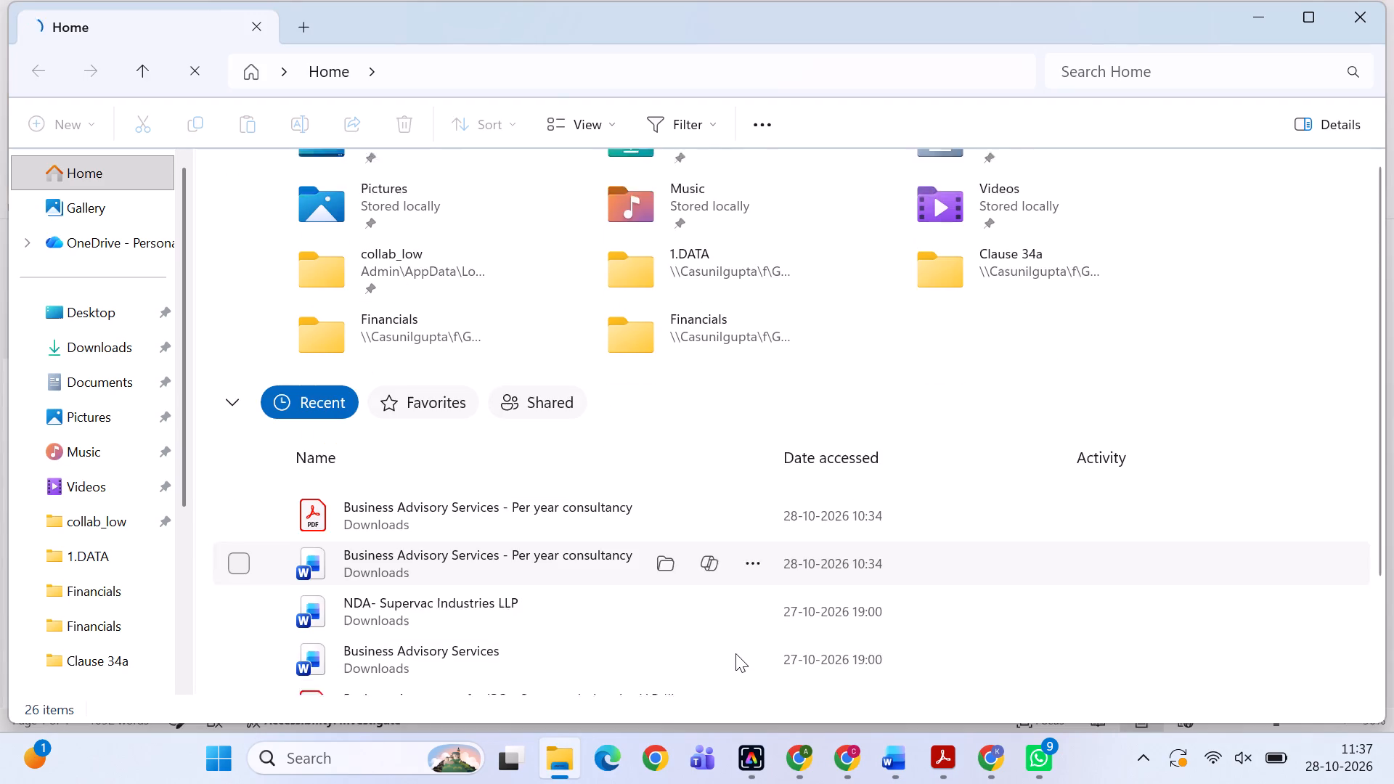
scroll(735, 653, down, 1)
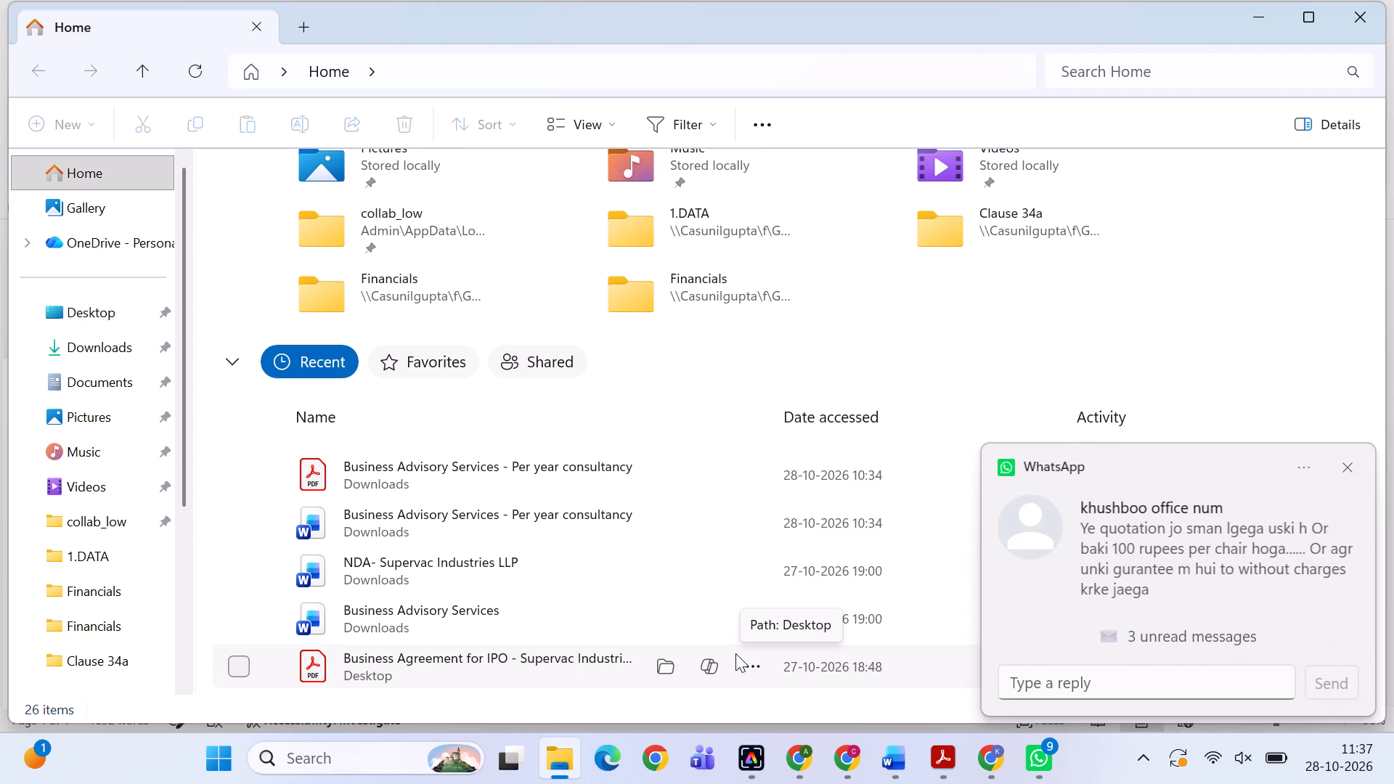
click(1345, 457)
scroll(890, 415, up, 3)
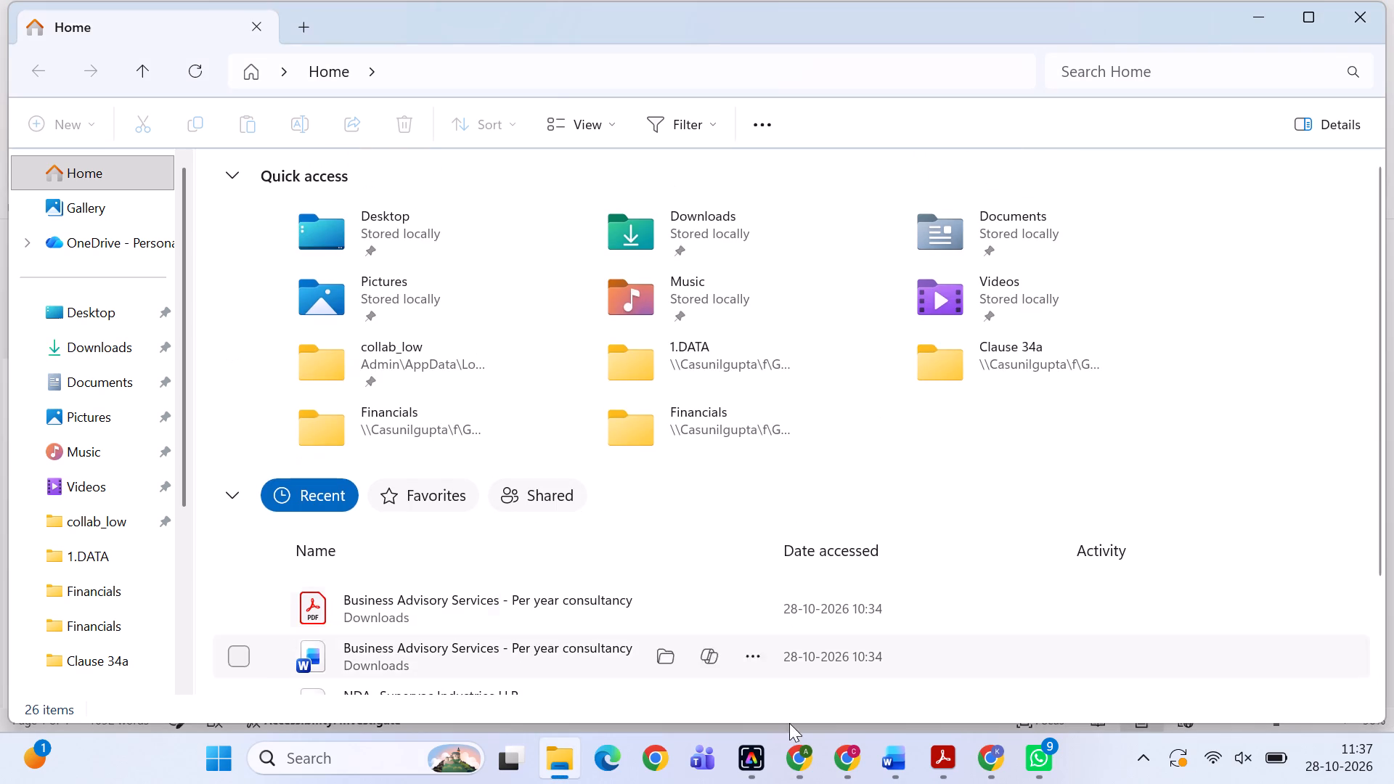
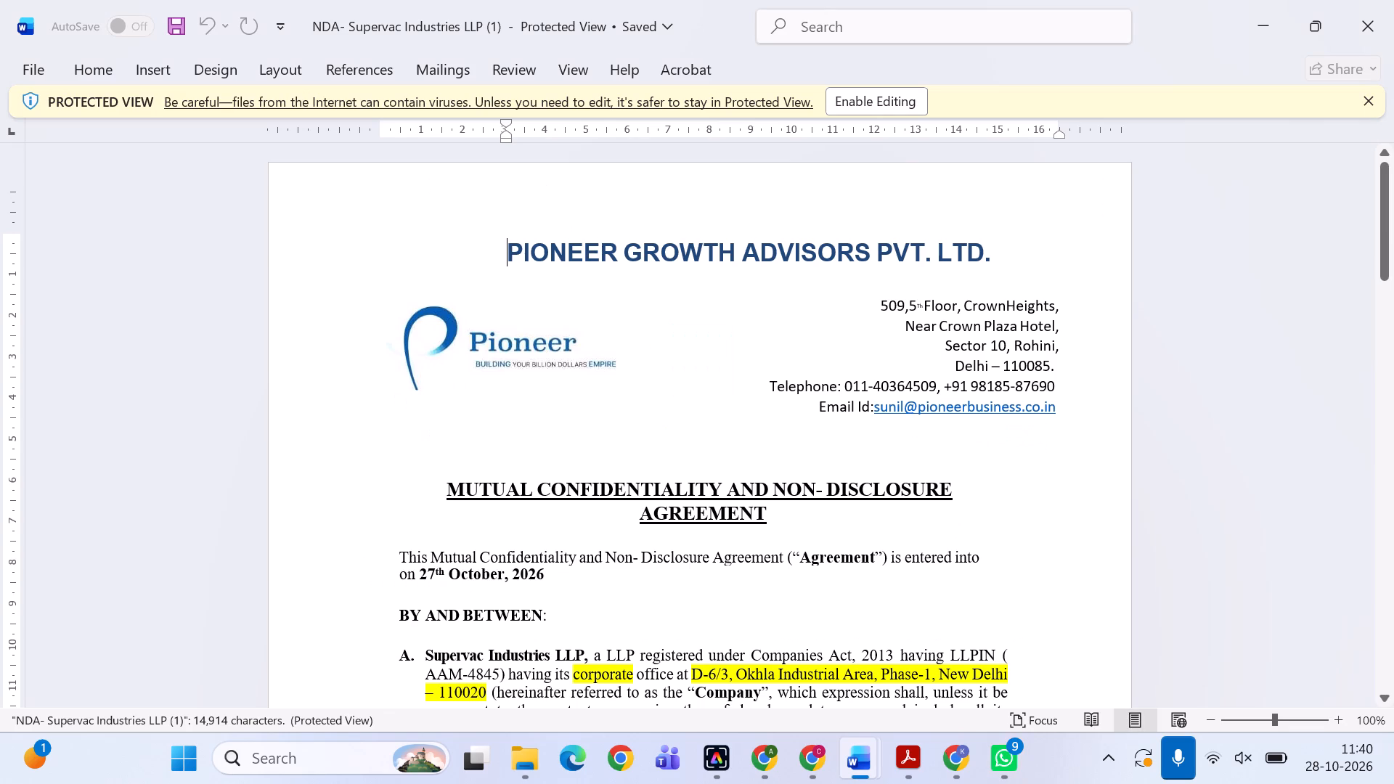
Take the Supervac Industries LLP non-disclosure agreement out of Protected View so that it can be edited.
click(894, 102)
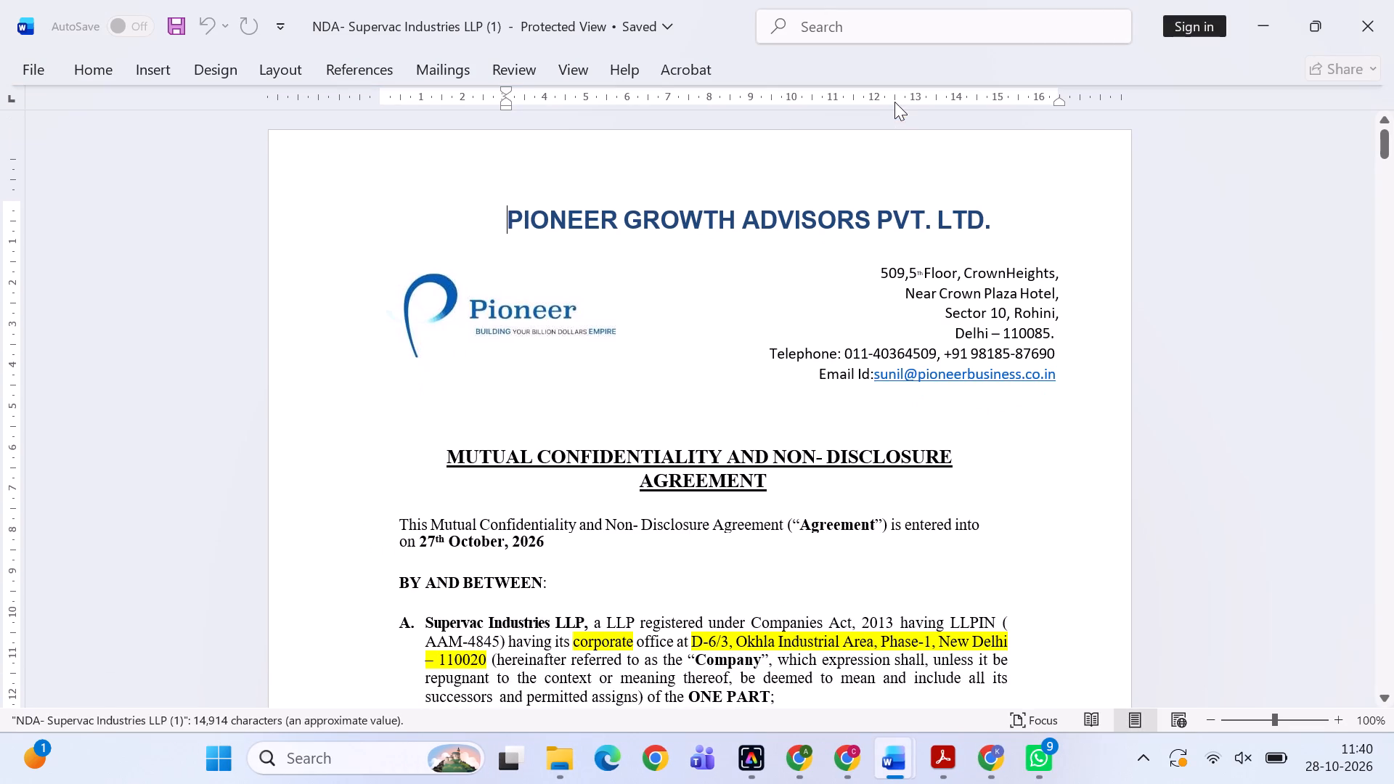
scroll(730, 386, down, 1)
scroll(890, 494, down, 3)
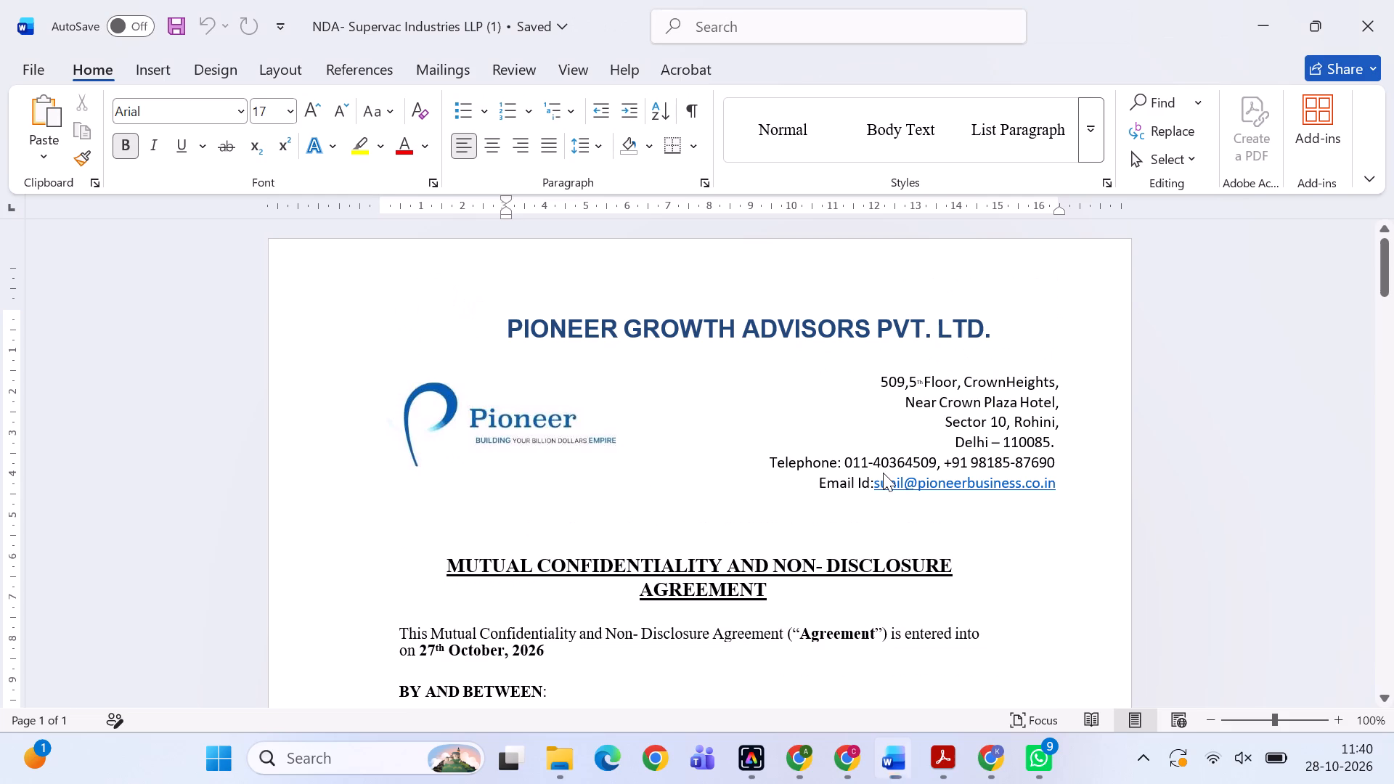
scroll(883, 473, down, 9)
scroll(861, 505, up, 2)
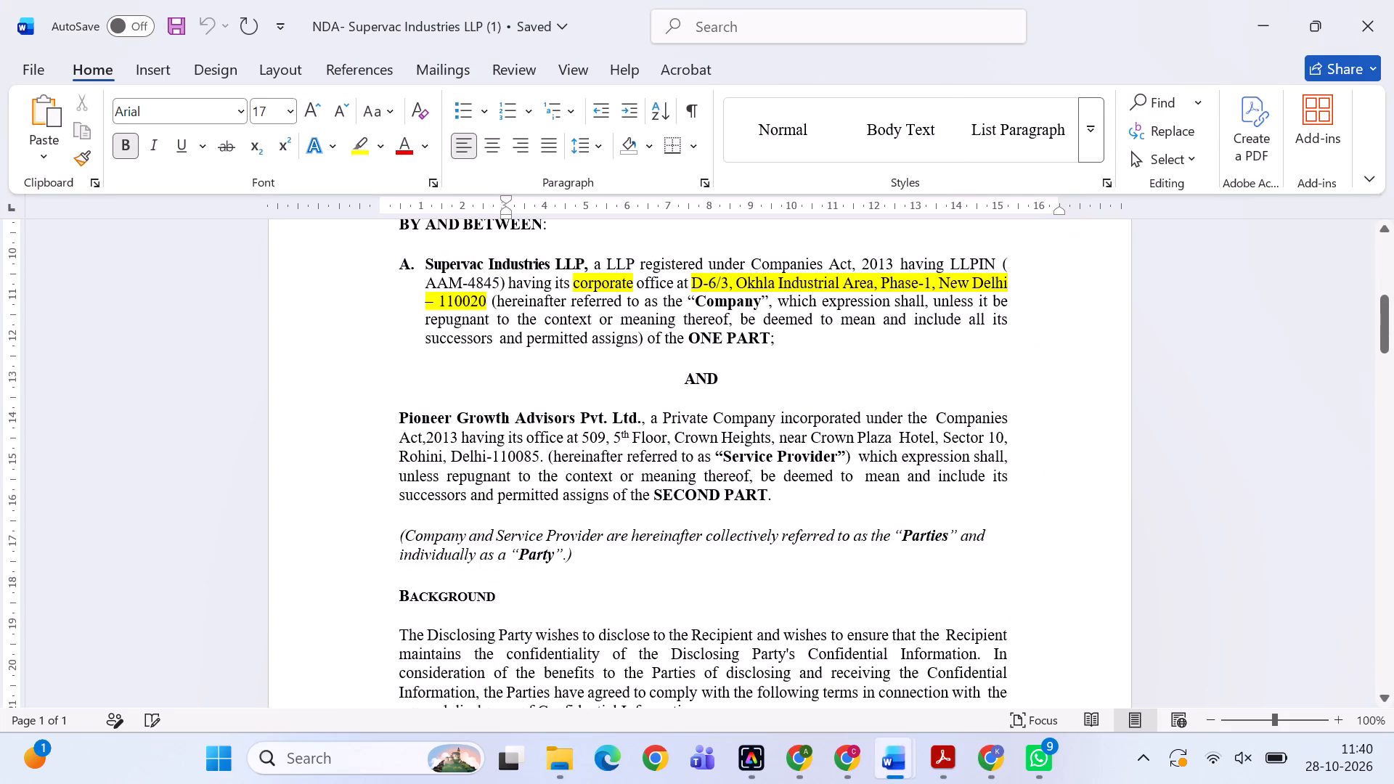
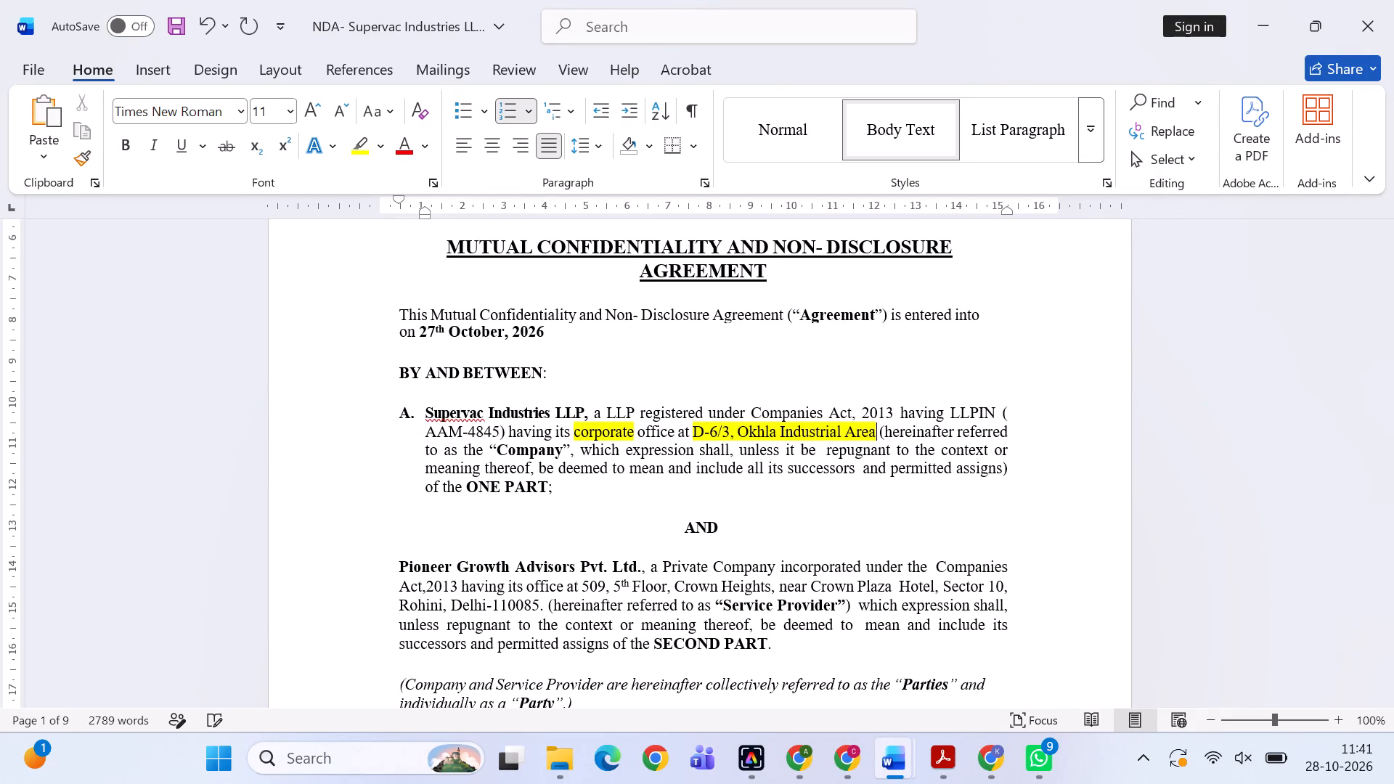
Delete "Okhla Industrial Area" from the highlighted corporate office address of Supervac Industries LLP in party clause A.
key(BackSpace)
key(BackSpace)
key(BackSpace)
key(BackSpace)
key(BackSpace)
key(BackSpace)
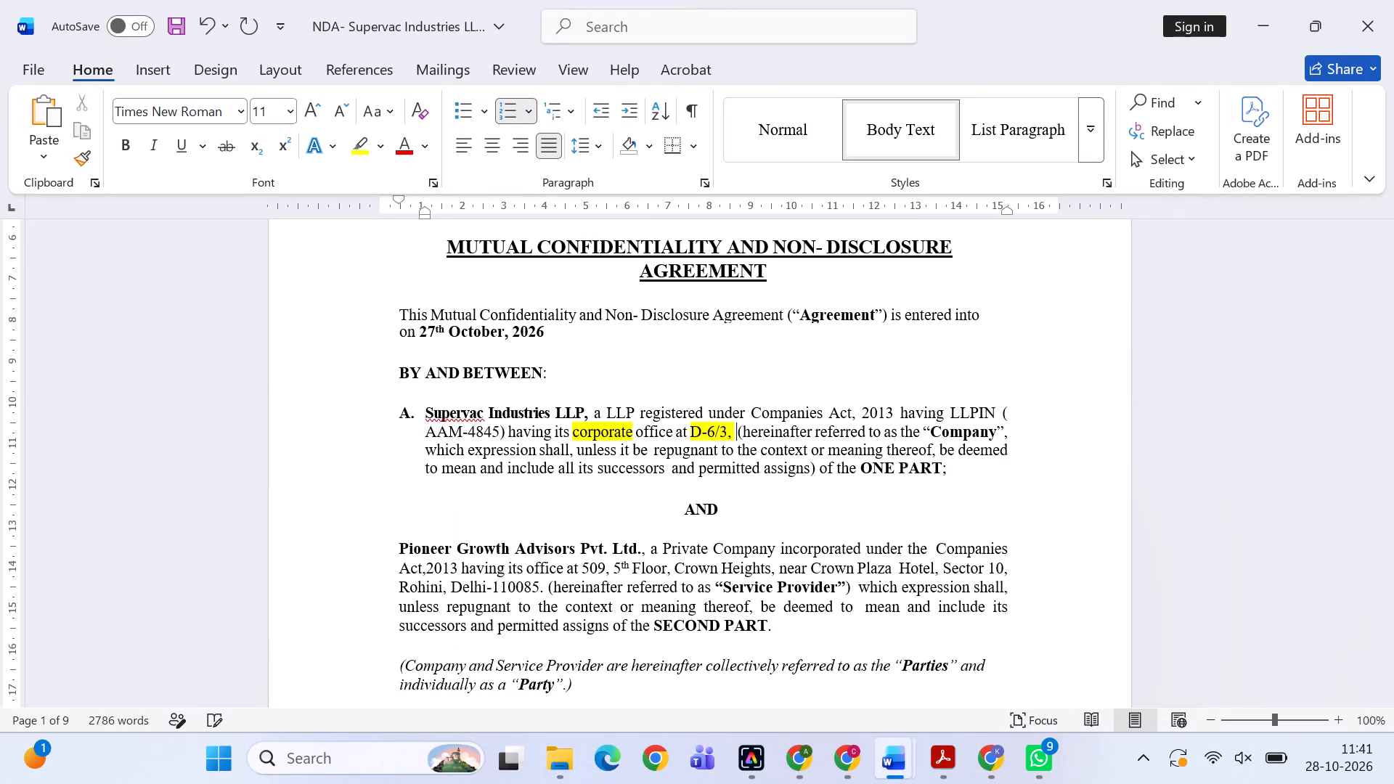
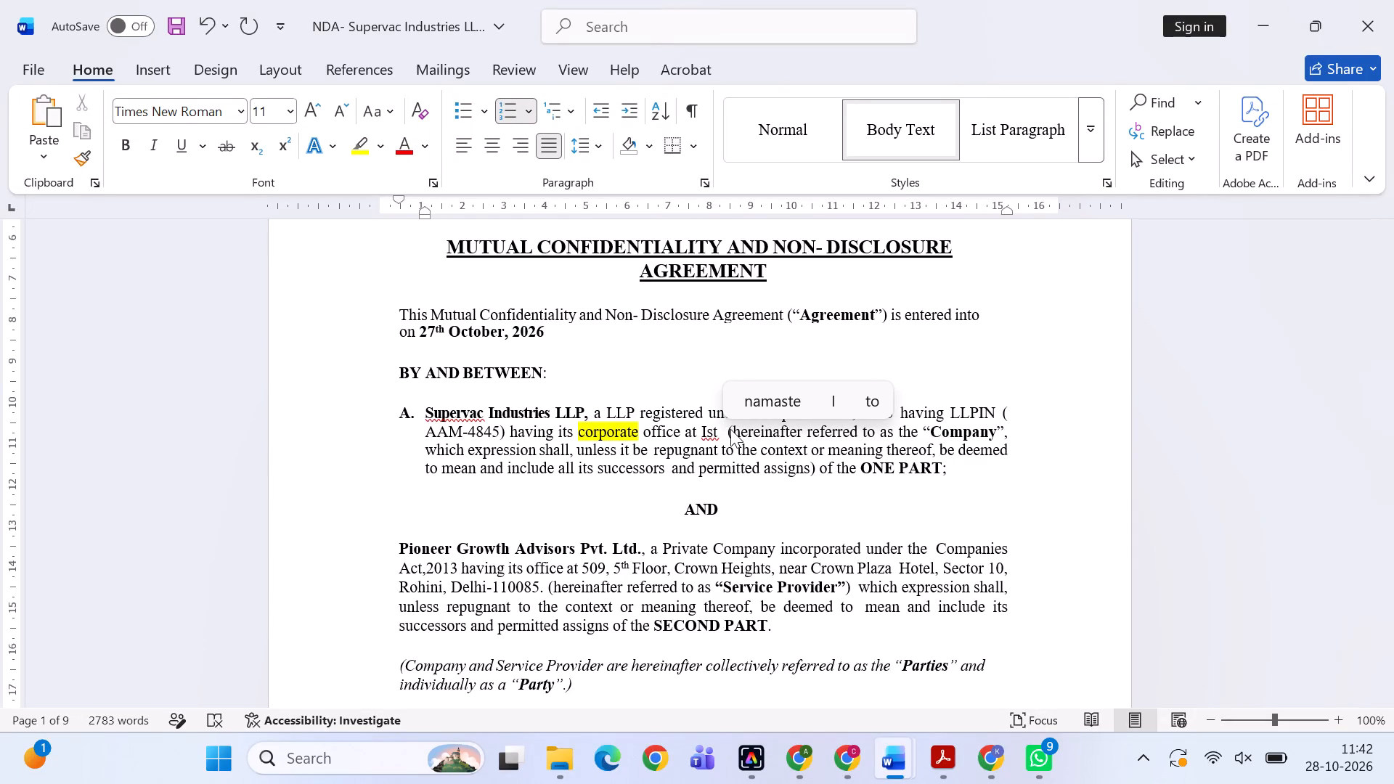
Continue Supervac Industries LLP's corporate office address in party clause A after "Ist" with ", B-21, Flatted", leaving no space before the commas.
key(BackSpace)
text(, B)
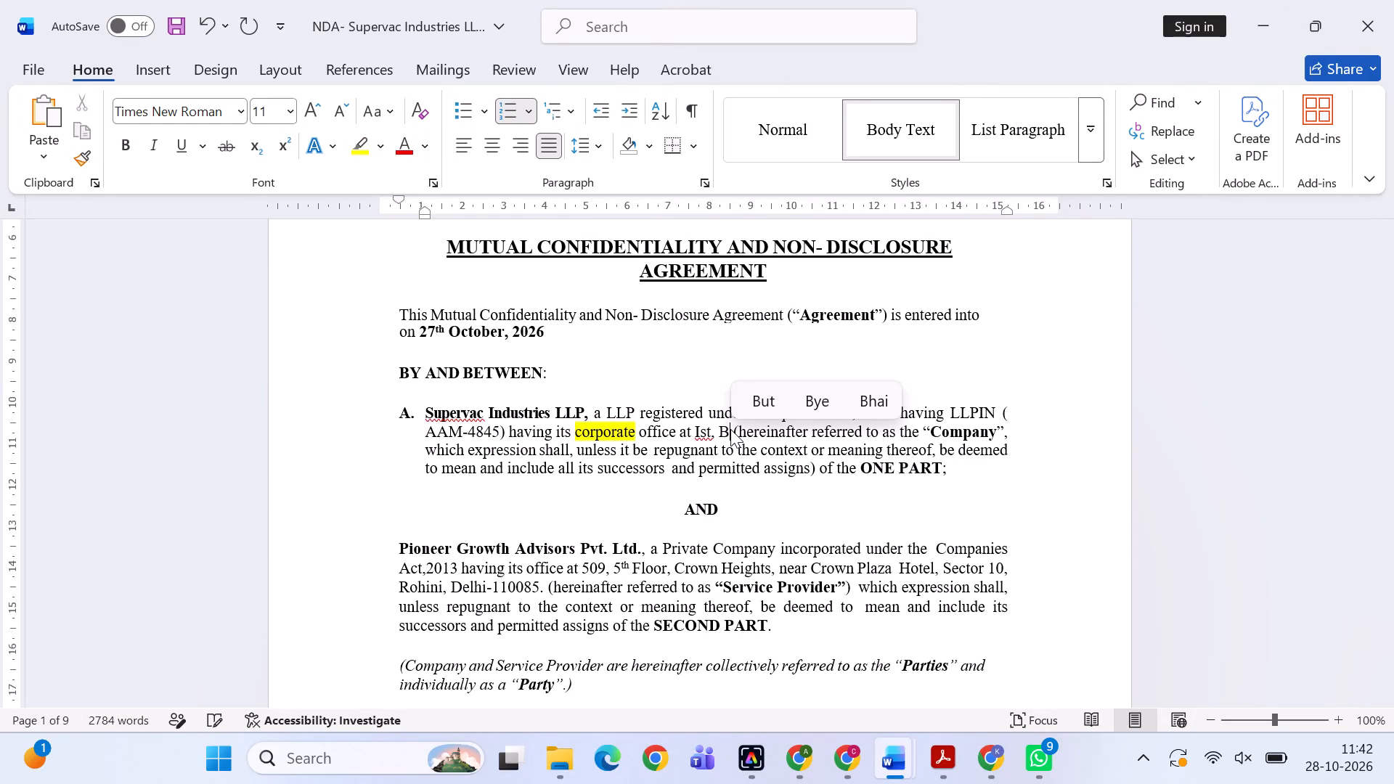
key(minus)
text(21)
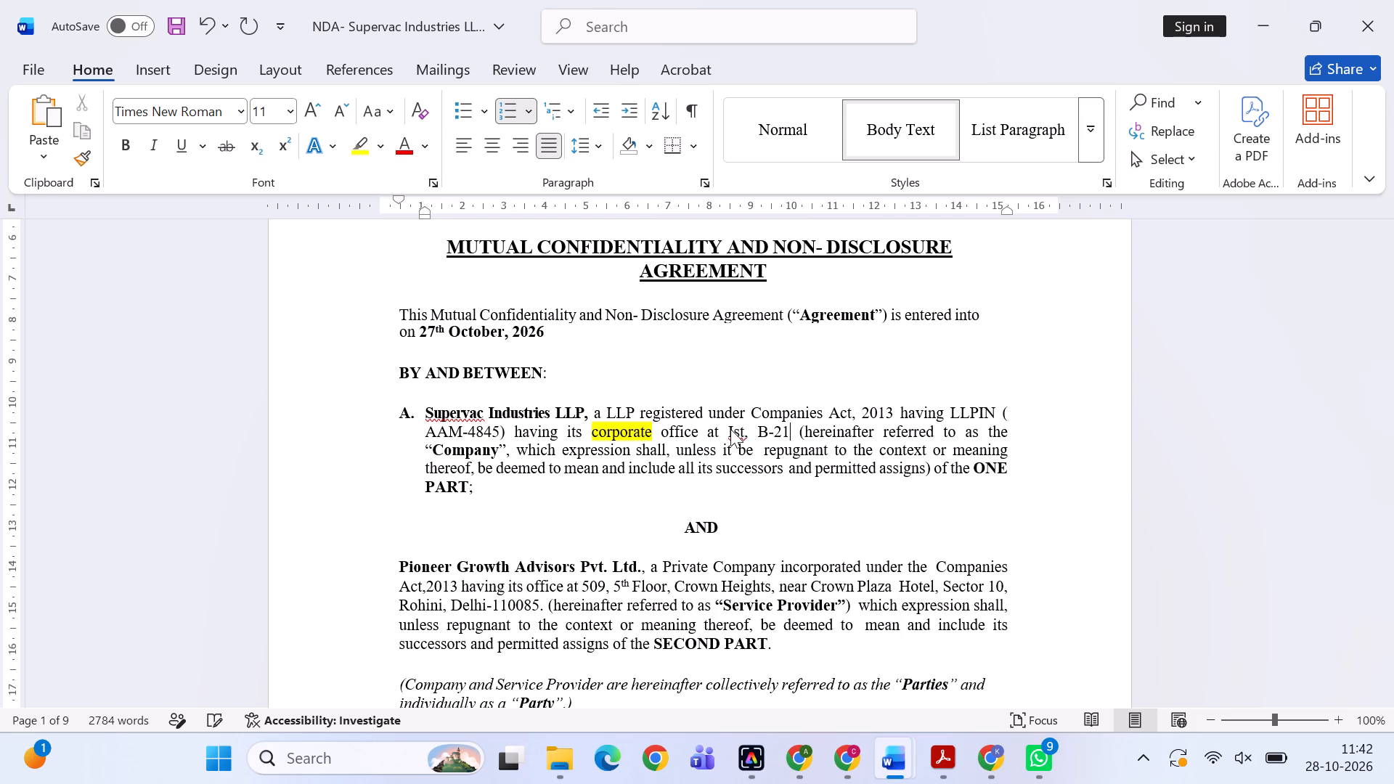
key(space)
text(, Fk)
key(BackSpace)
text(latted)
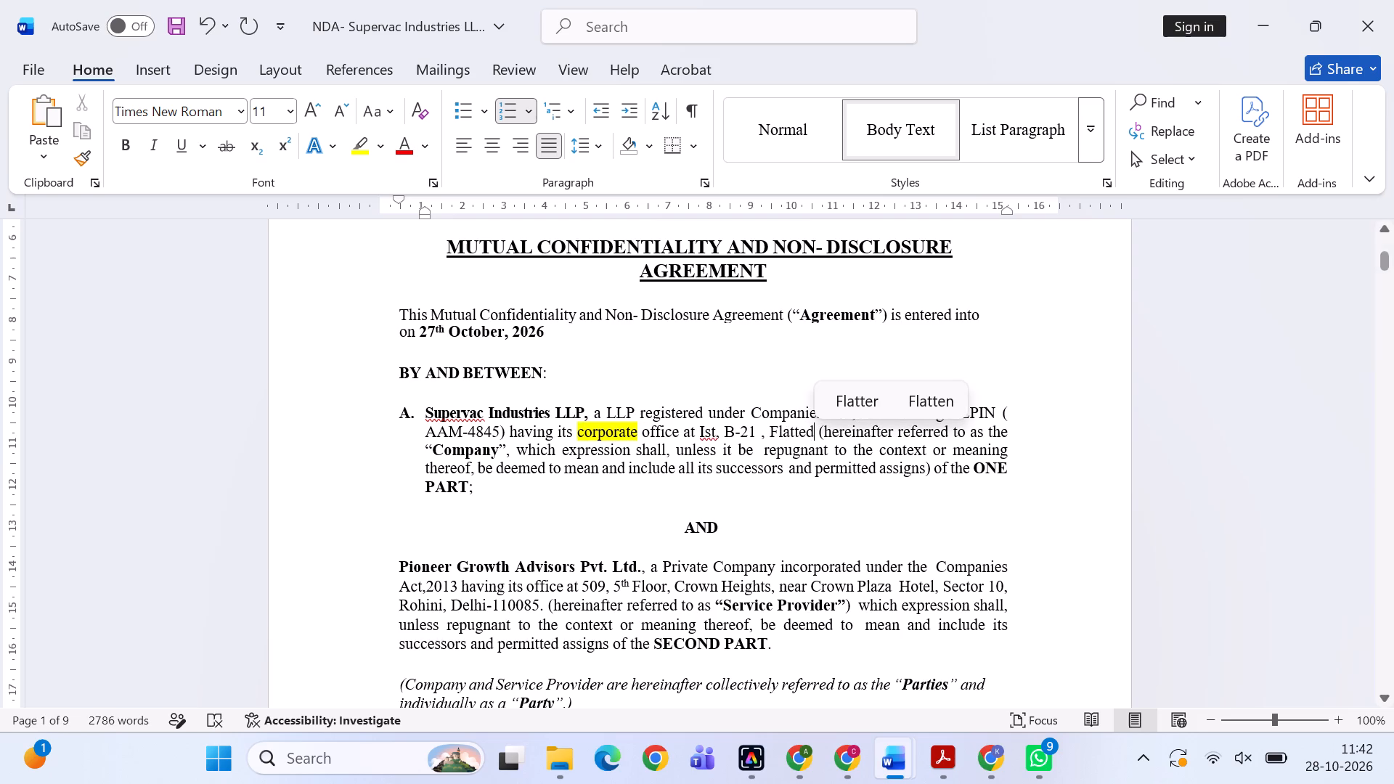
click(761, 434)
key(BackSpace)
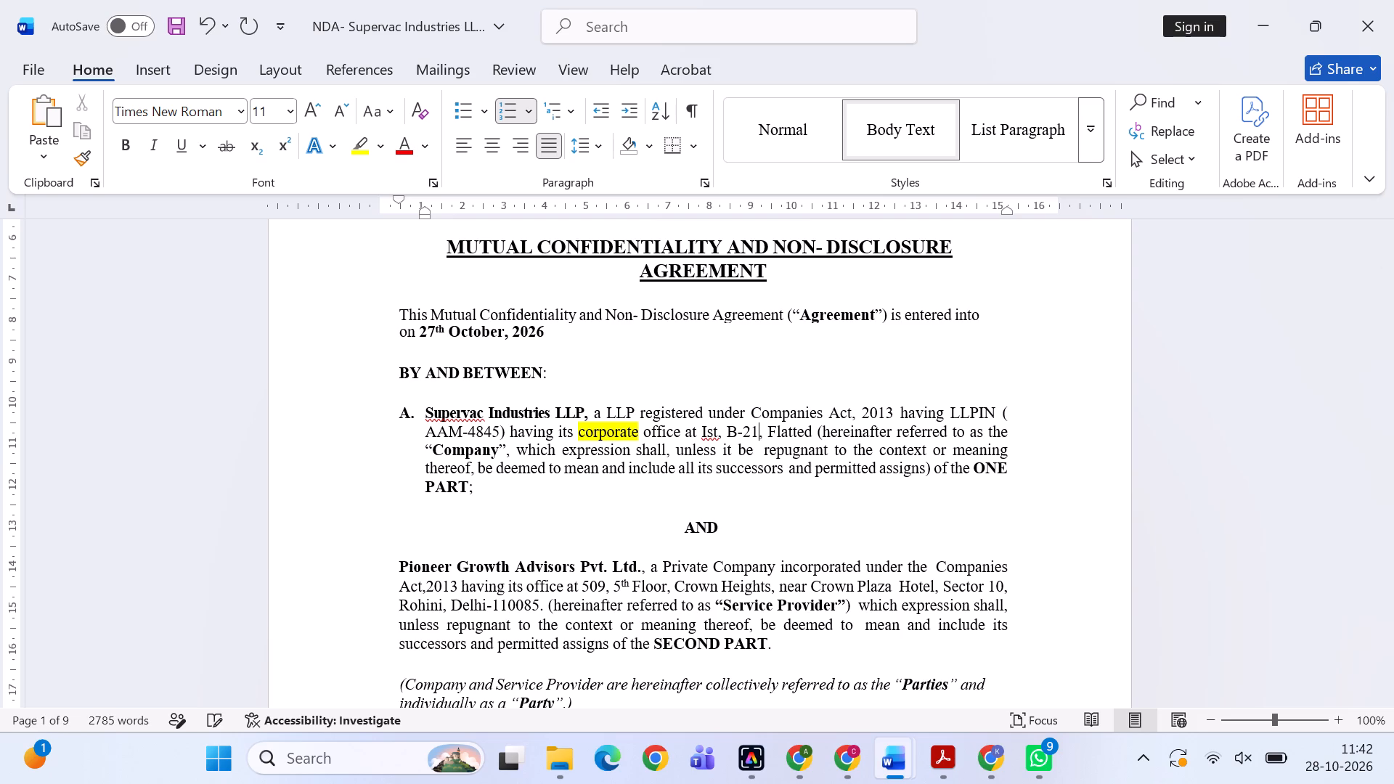
click(810, 435)
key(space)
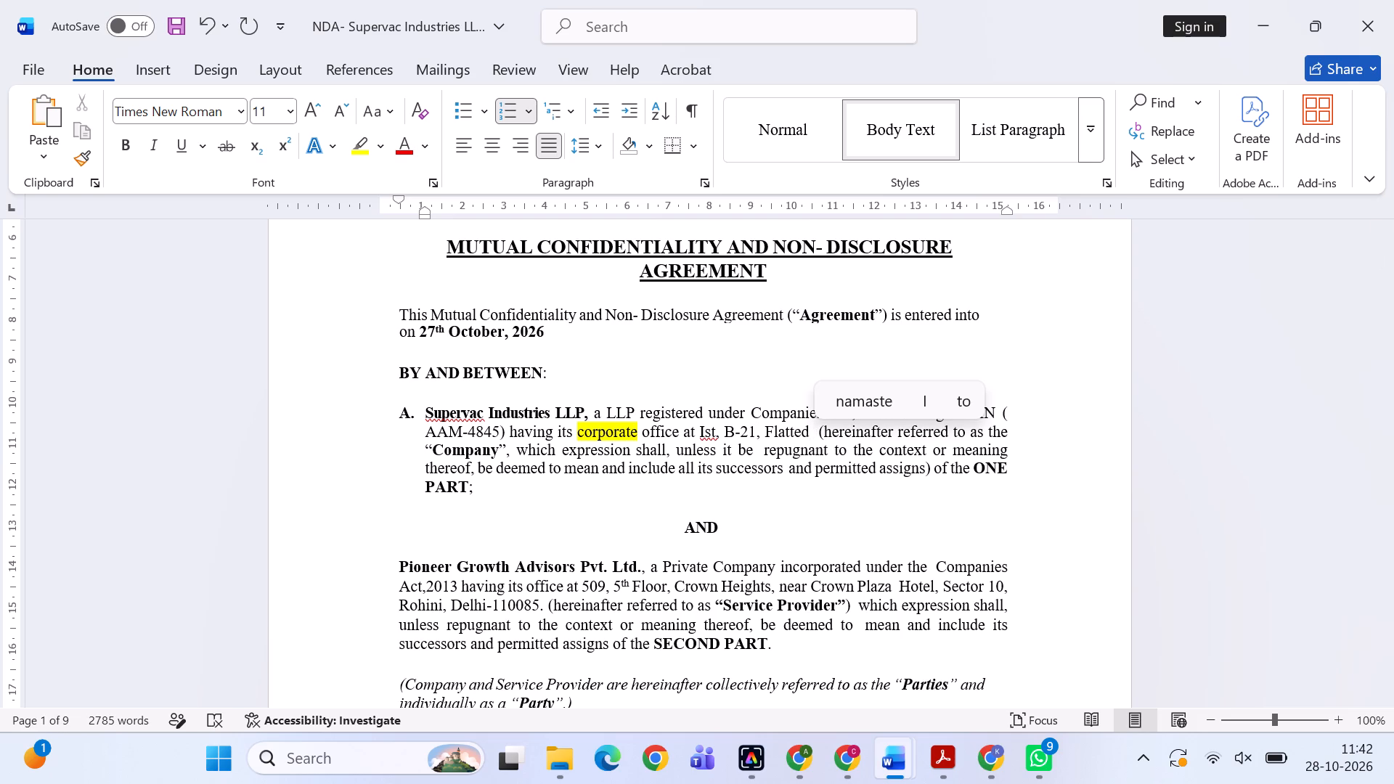
Complete Supervac Industries LLP's office address in party clause A with the rest of the complex name, locality, city, country and postal code.
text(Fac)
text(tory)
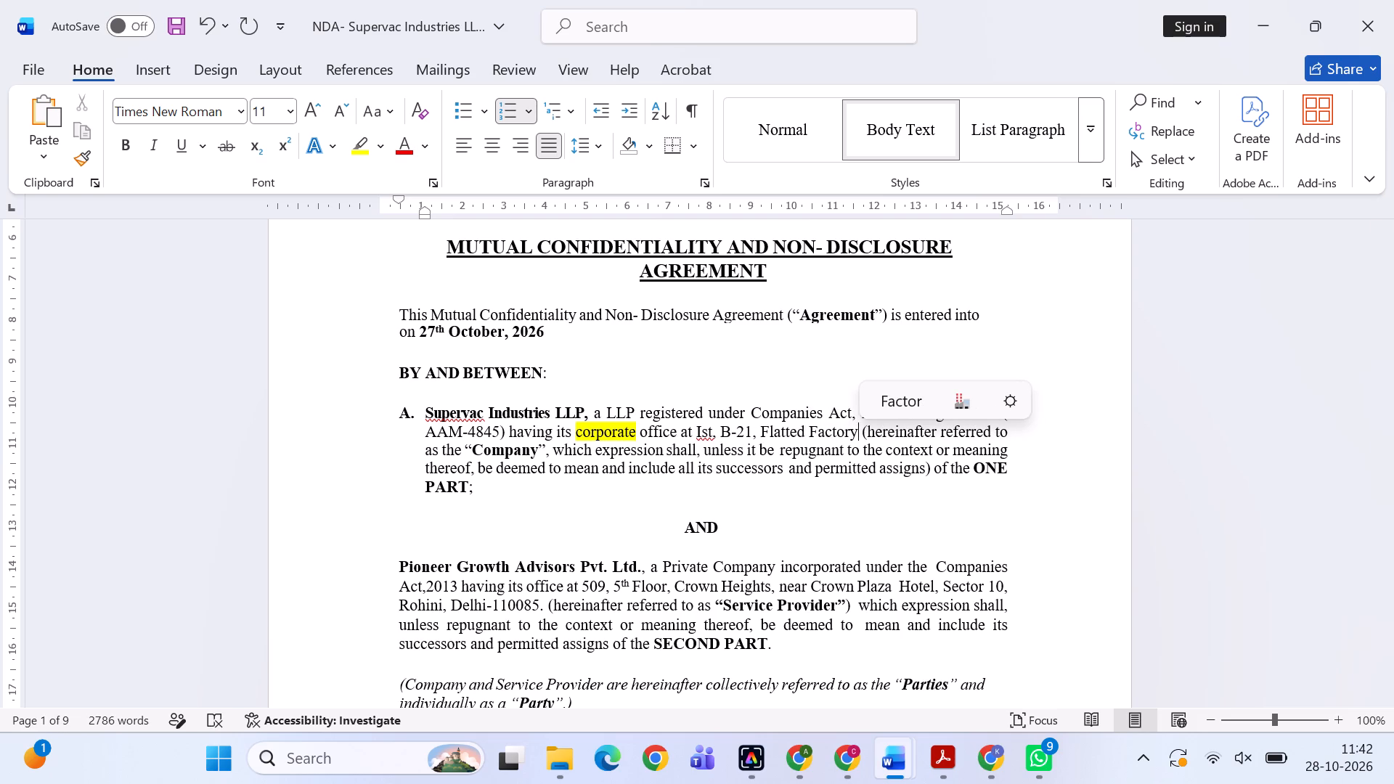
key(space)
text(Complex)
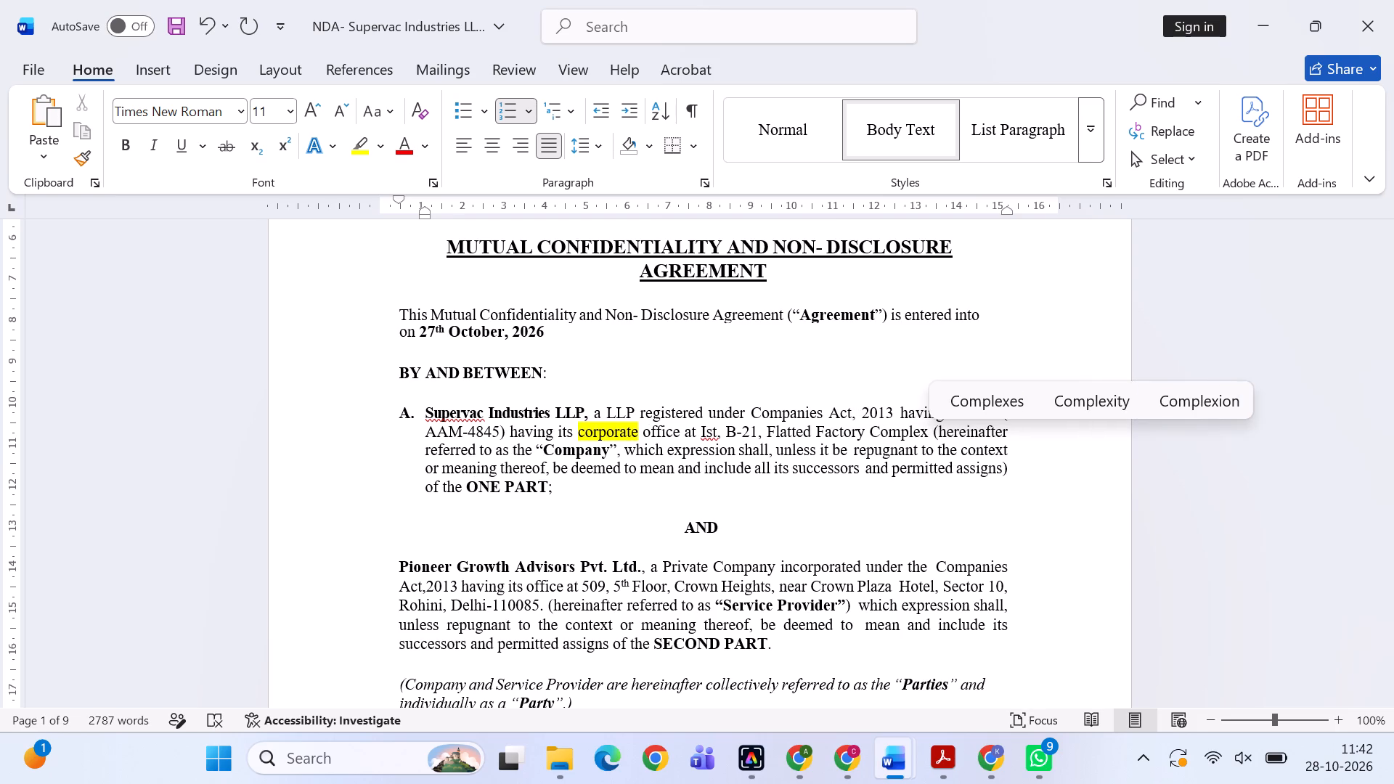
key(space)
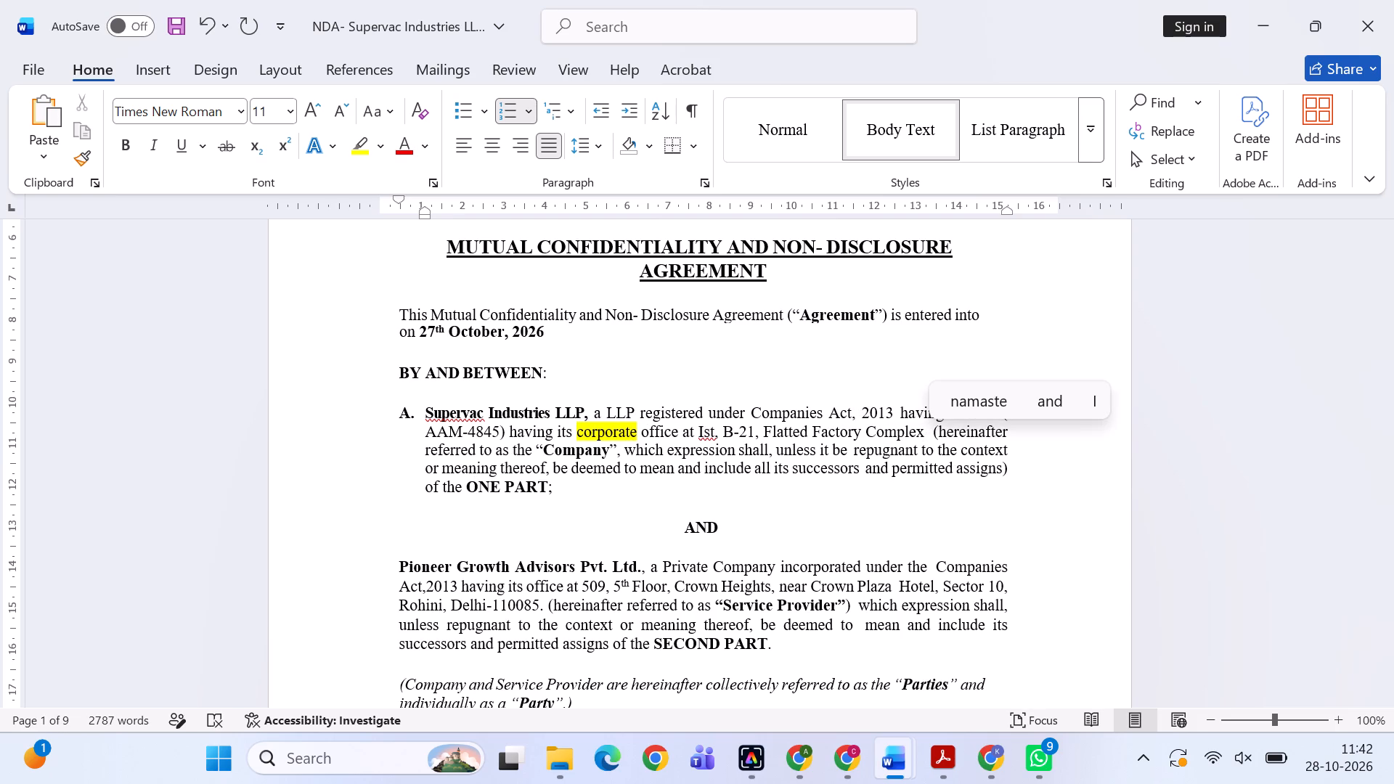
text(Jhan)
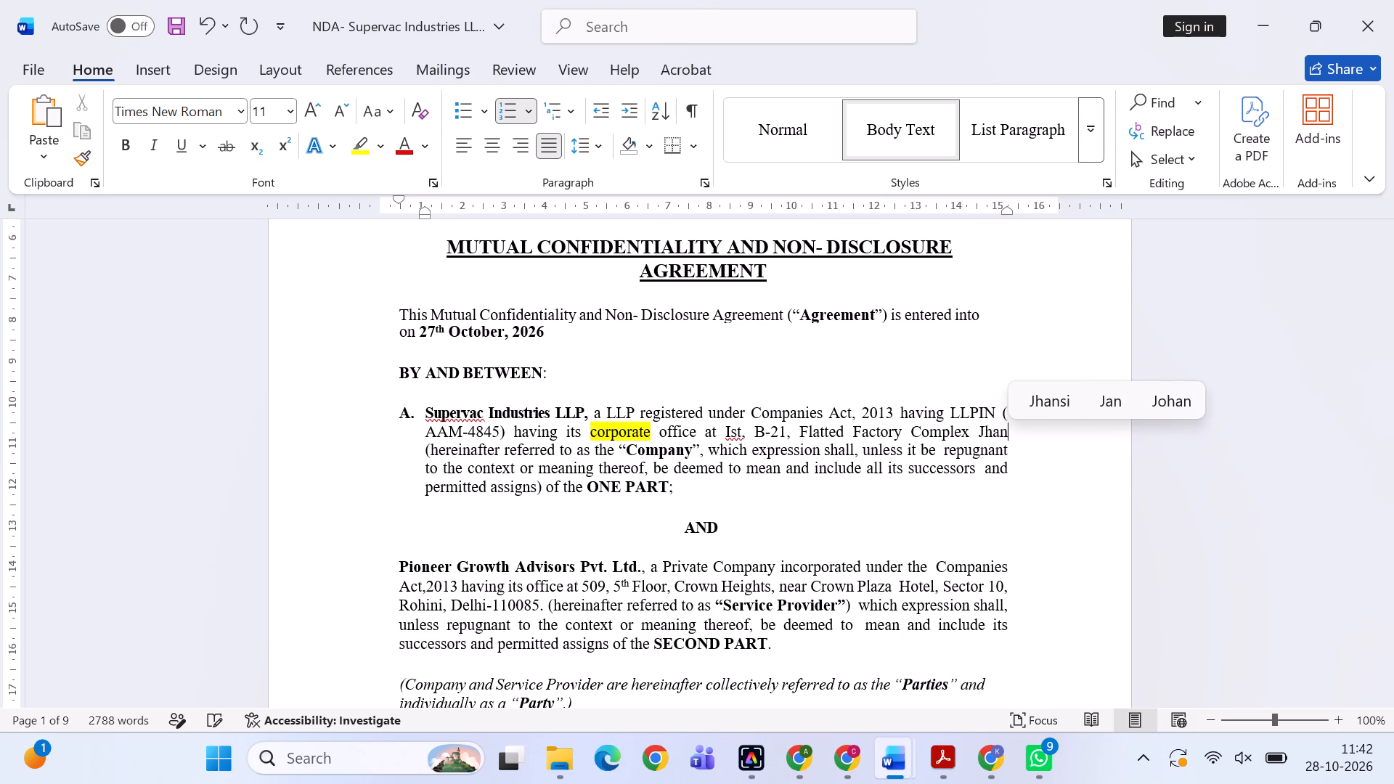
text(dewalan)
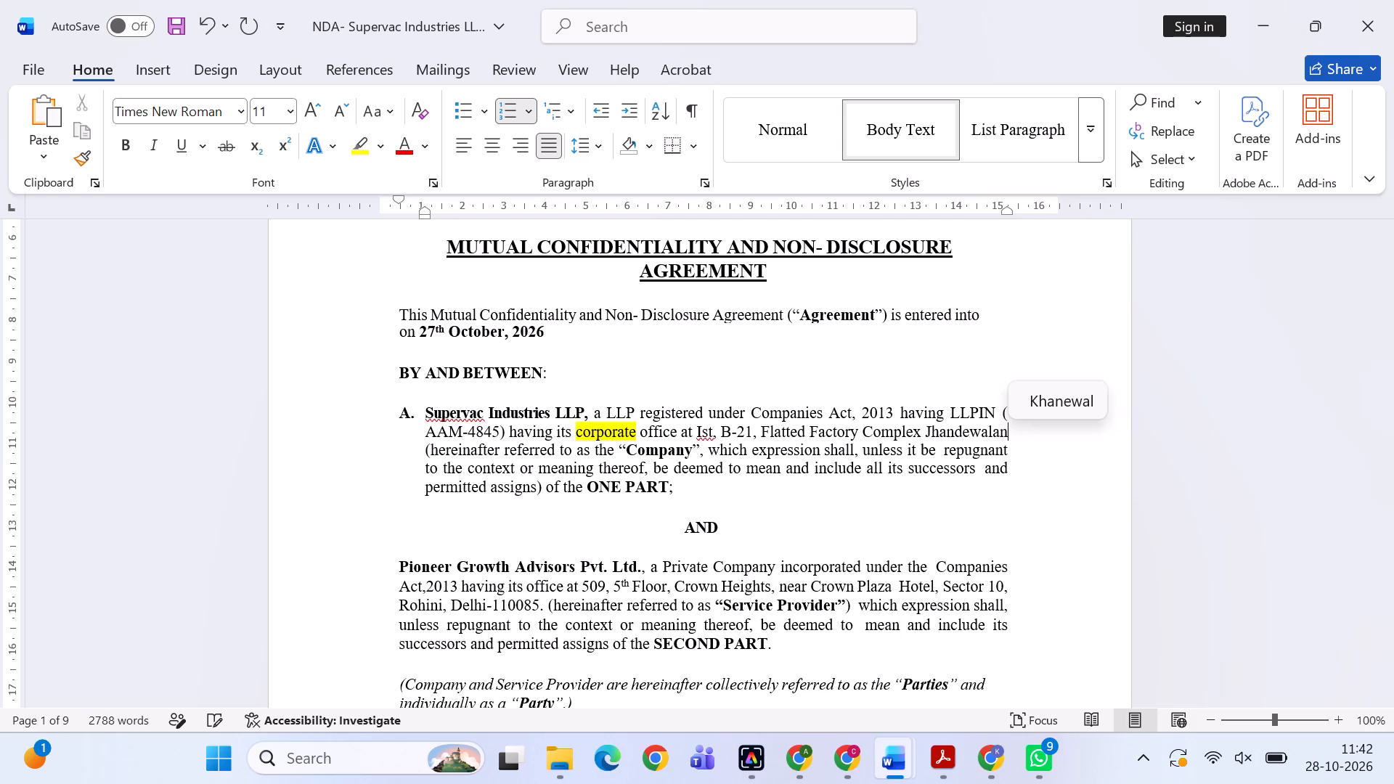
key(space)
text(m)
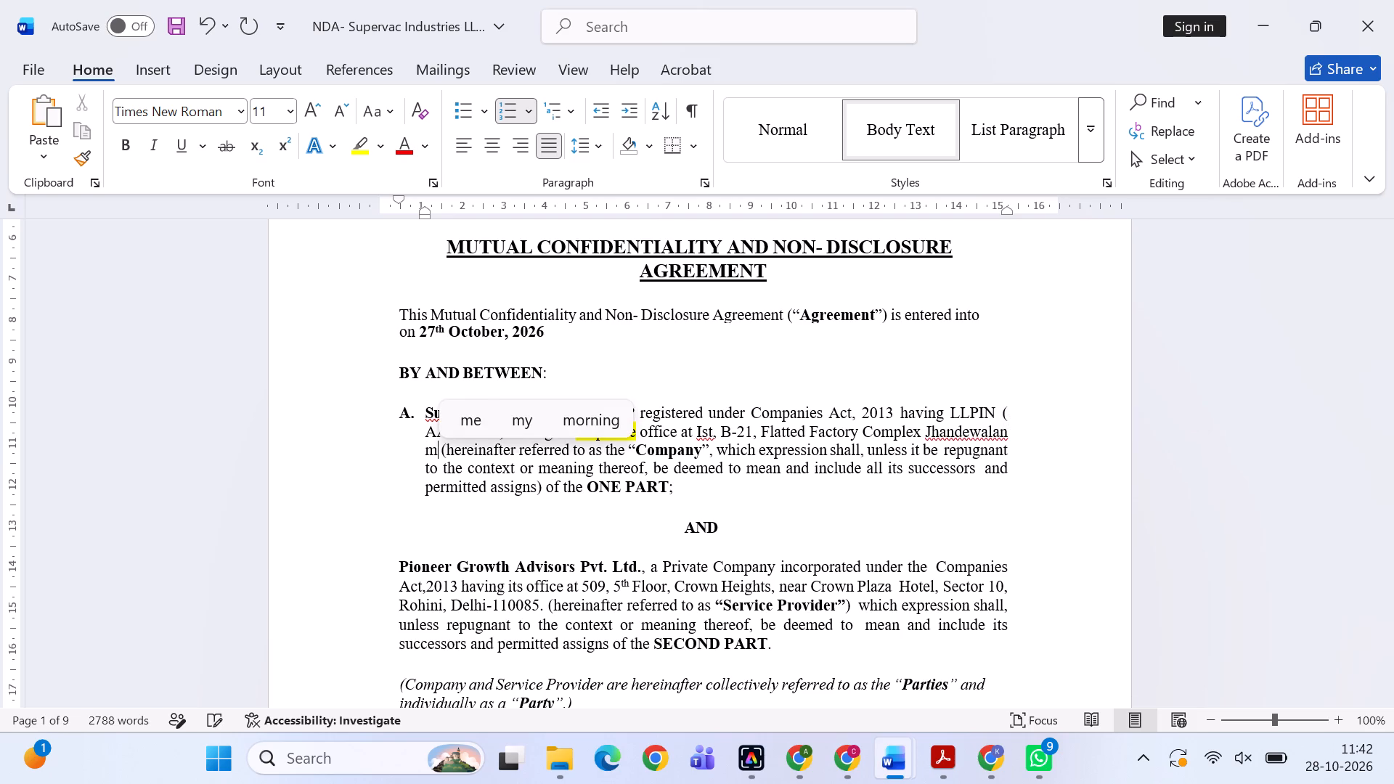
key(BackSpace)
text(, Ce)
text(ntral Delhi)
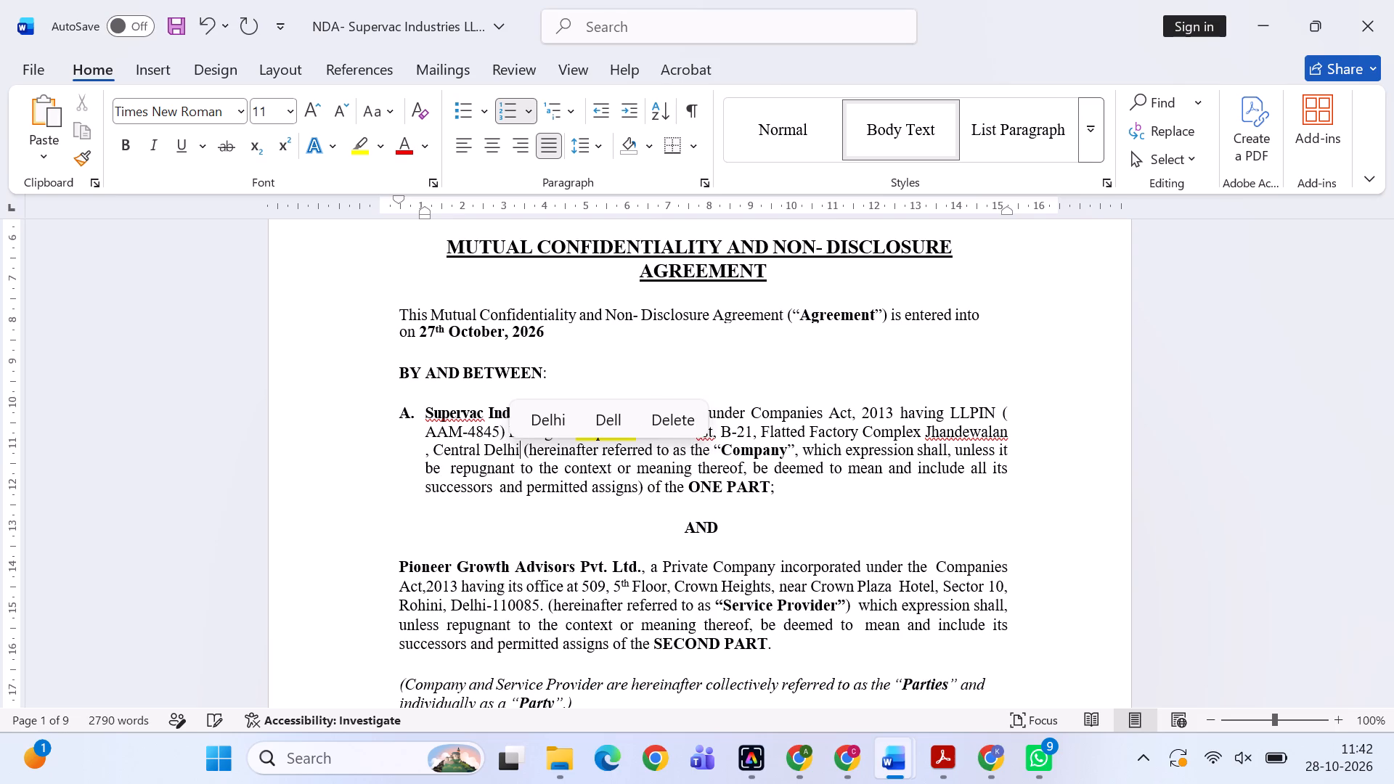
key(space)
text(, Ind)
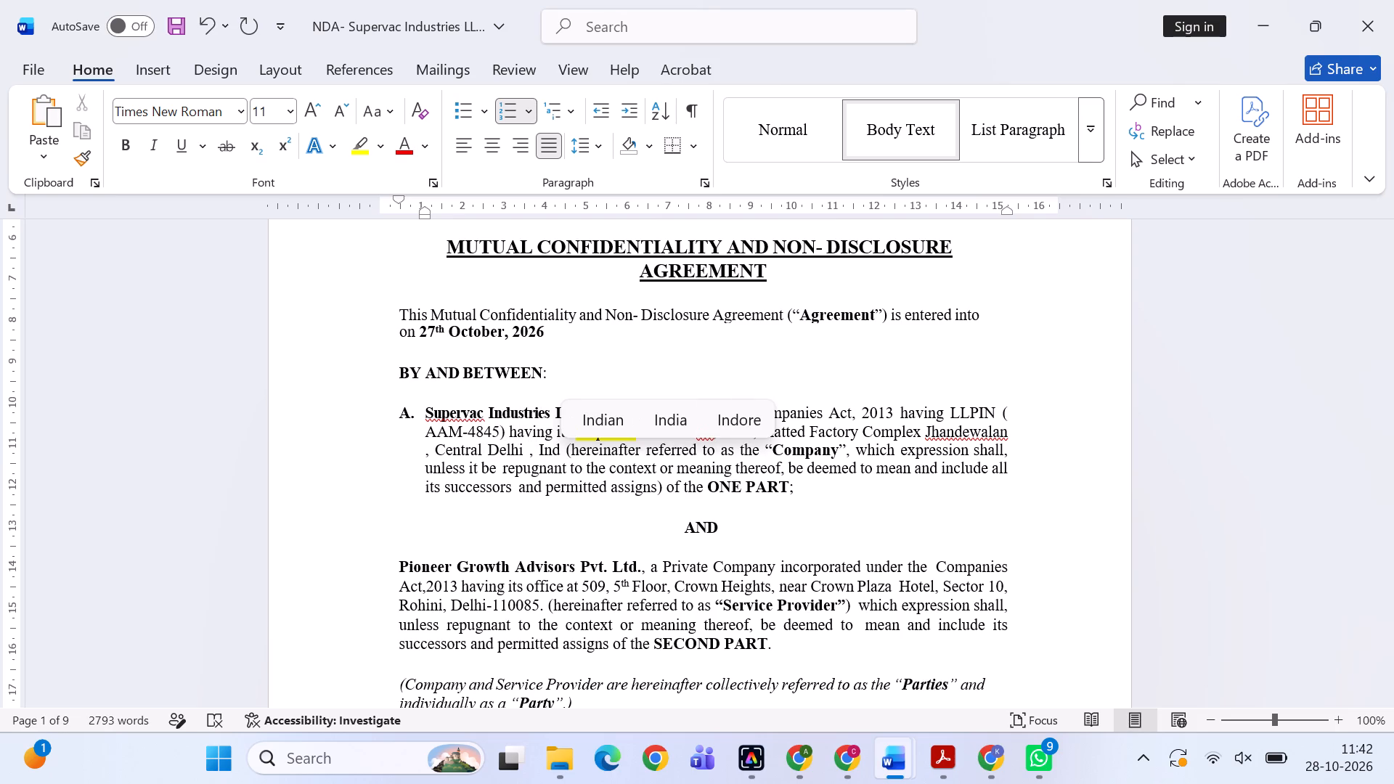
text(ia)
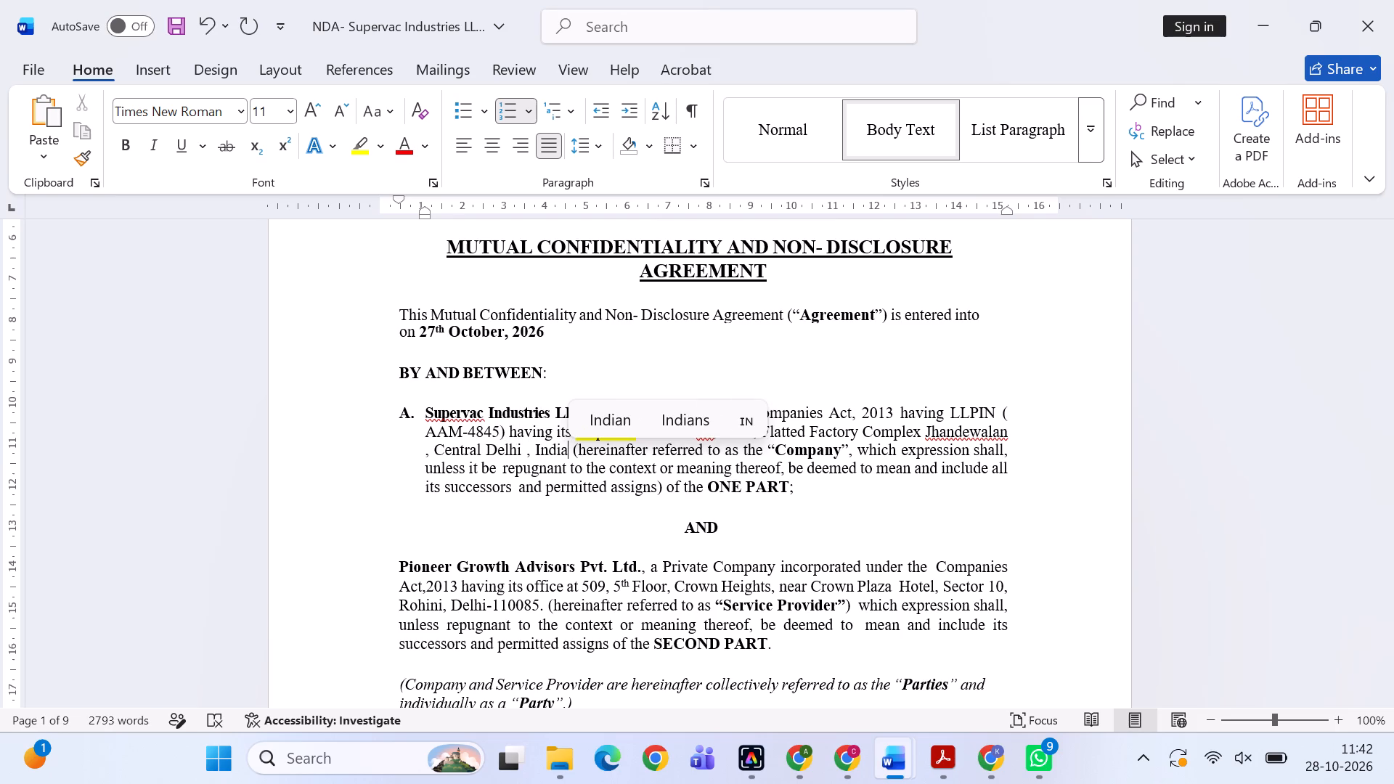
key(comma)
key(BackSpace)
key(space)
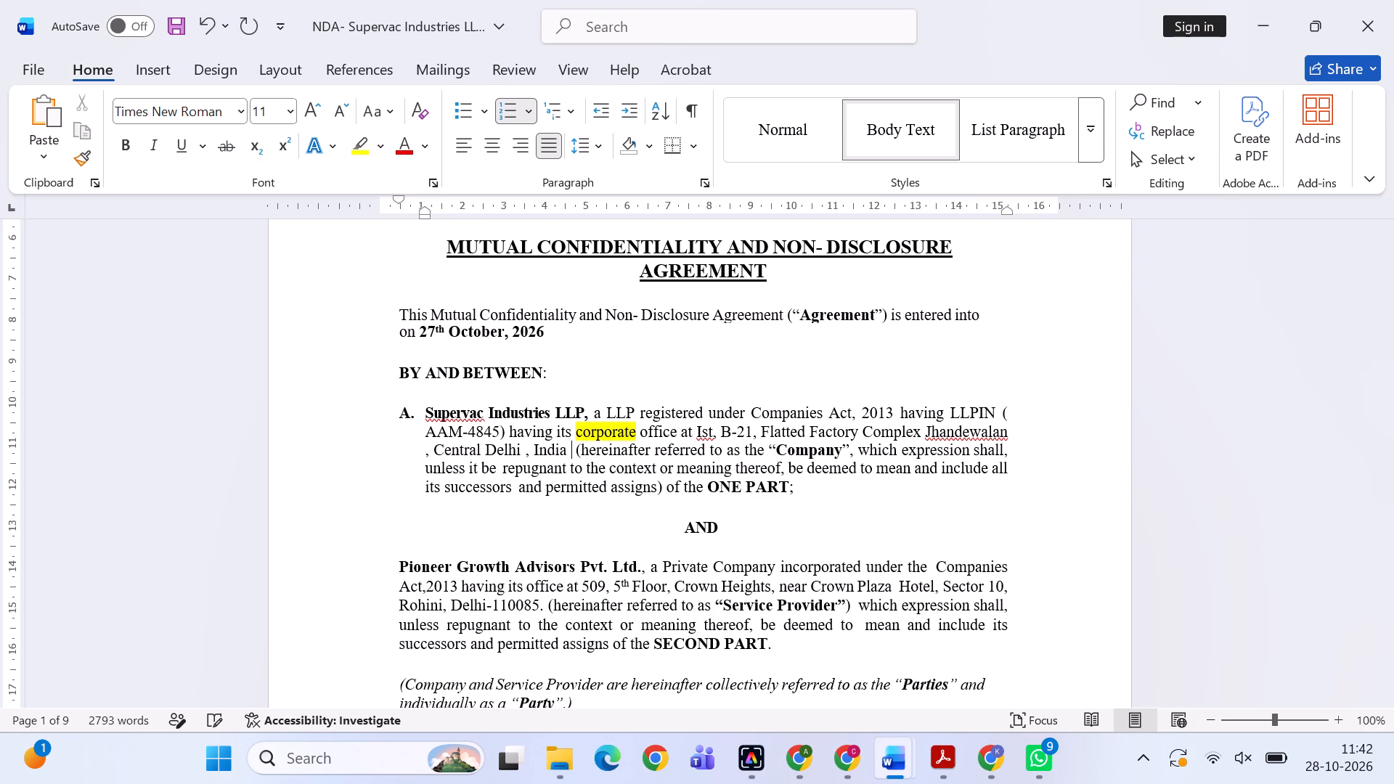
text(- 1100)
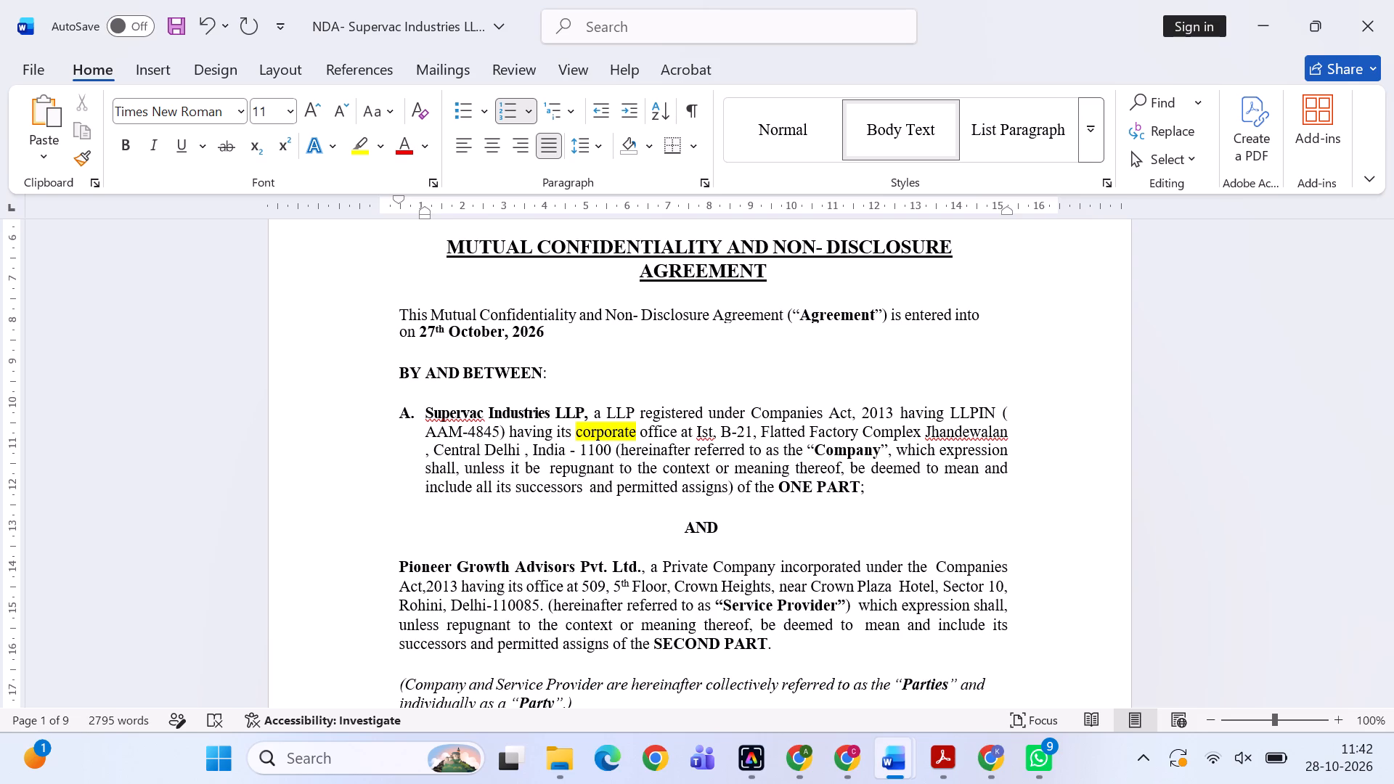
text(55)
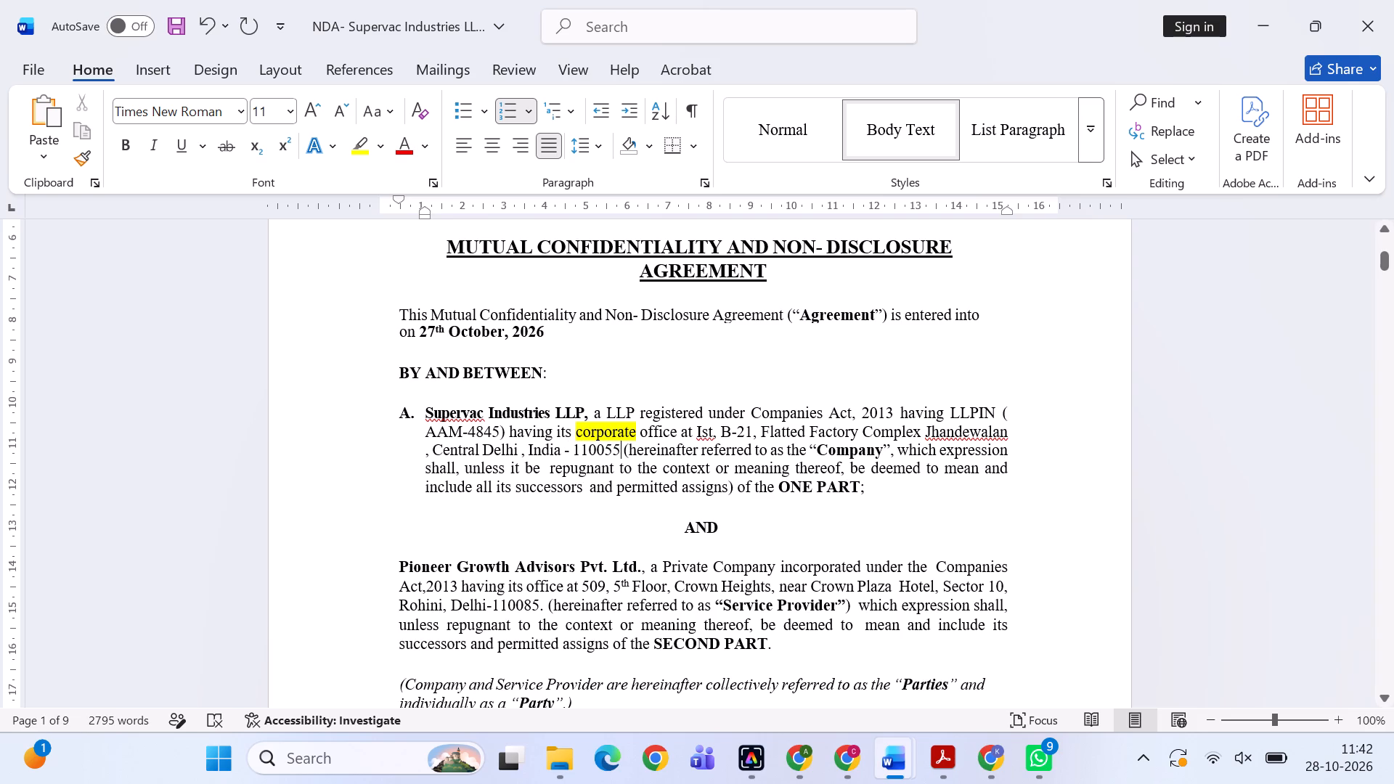
Replace the highlighted word "corporate" before "office" in party clause A with "registered".
click(639, 427)
key(BackSpace)
key(BackSpace)
key(BackSpace)
key(BackSpace)
key(BackSpace)
key(BackSpace)
key(BackSpace)
key(BackSpace)
key(BackSpace)
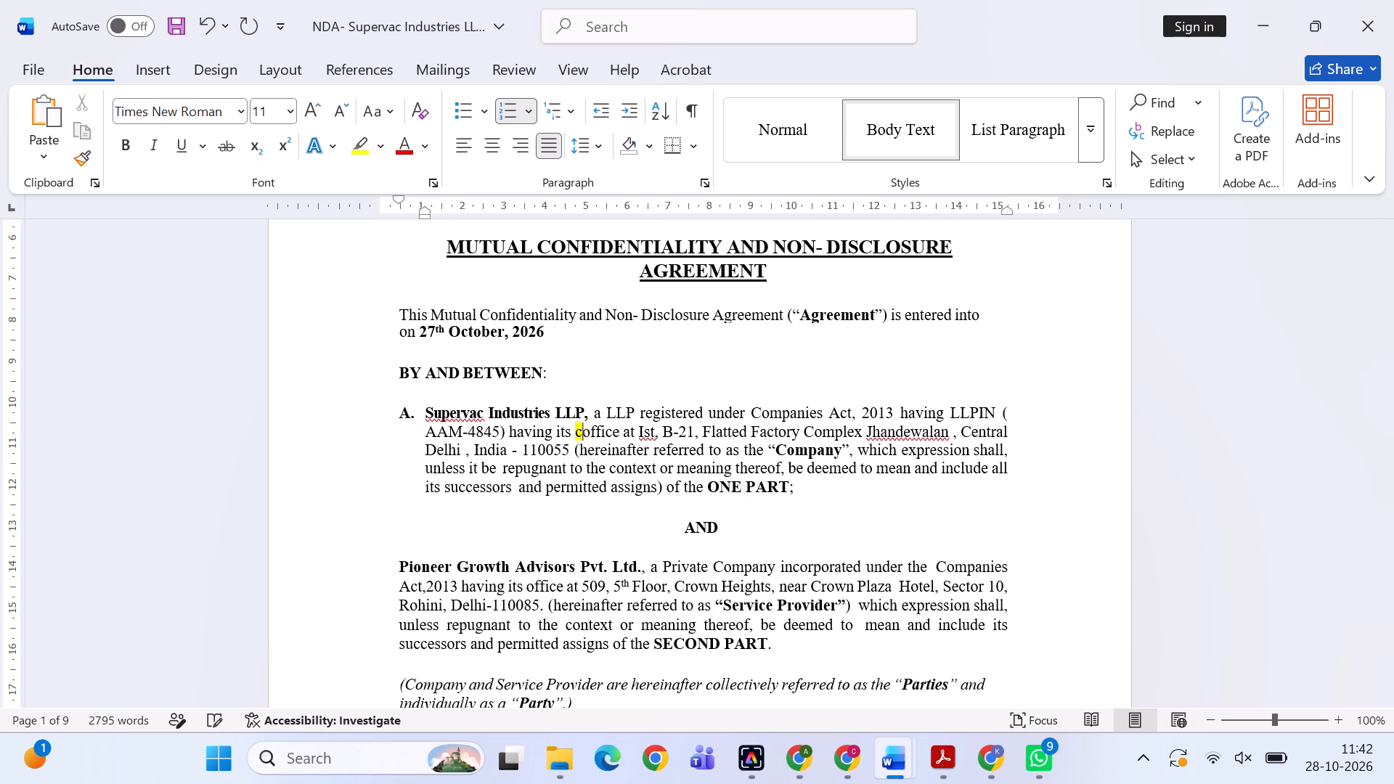
key(BackSpace)
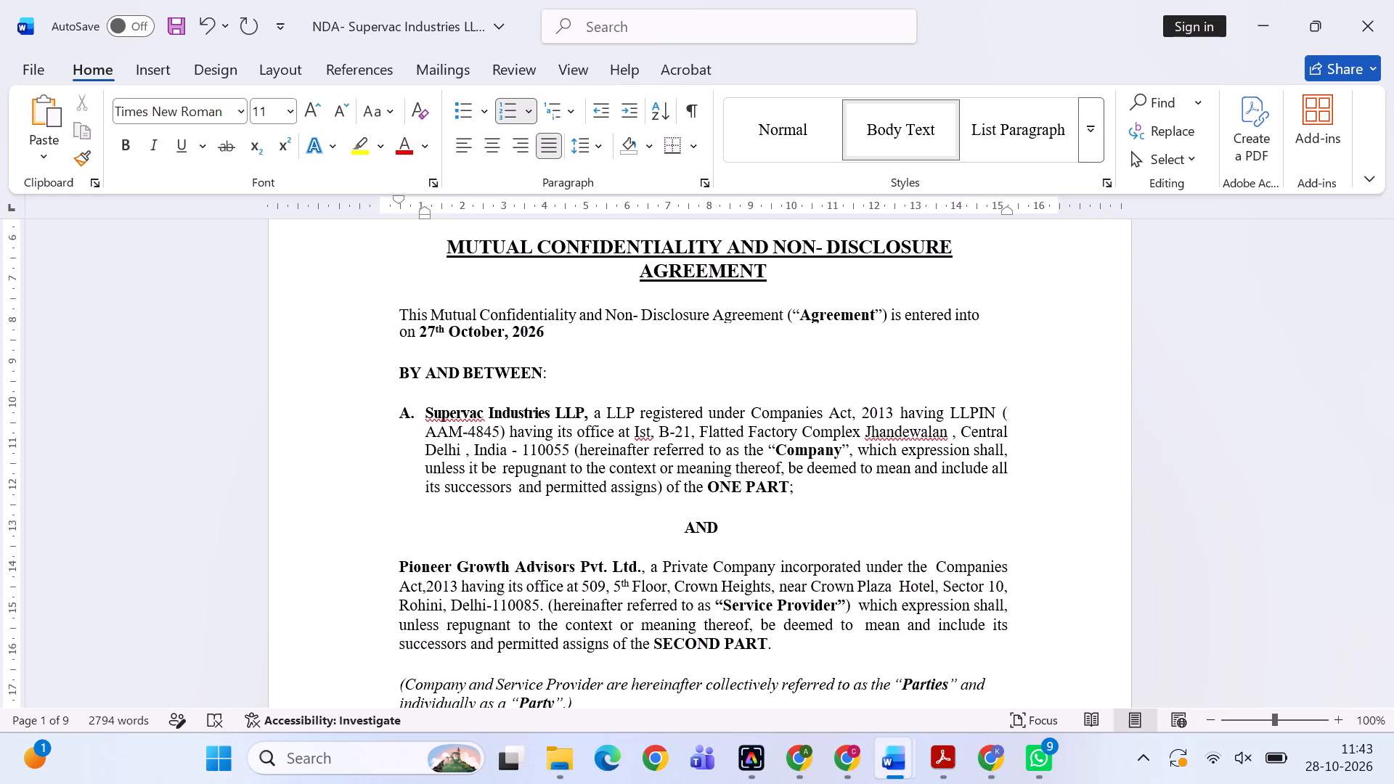
text(re)
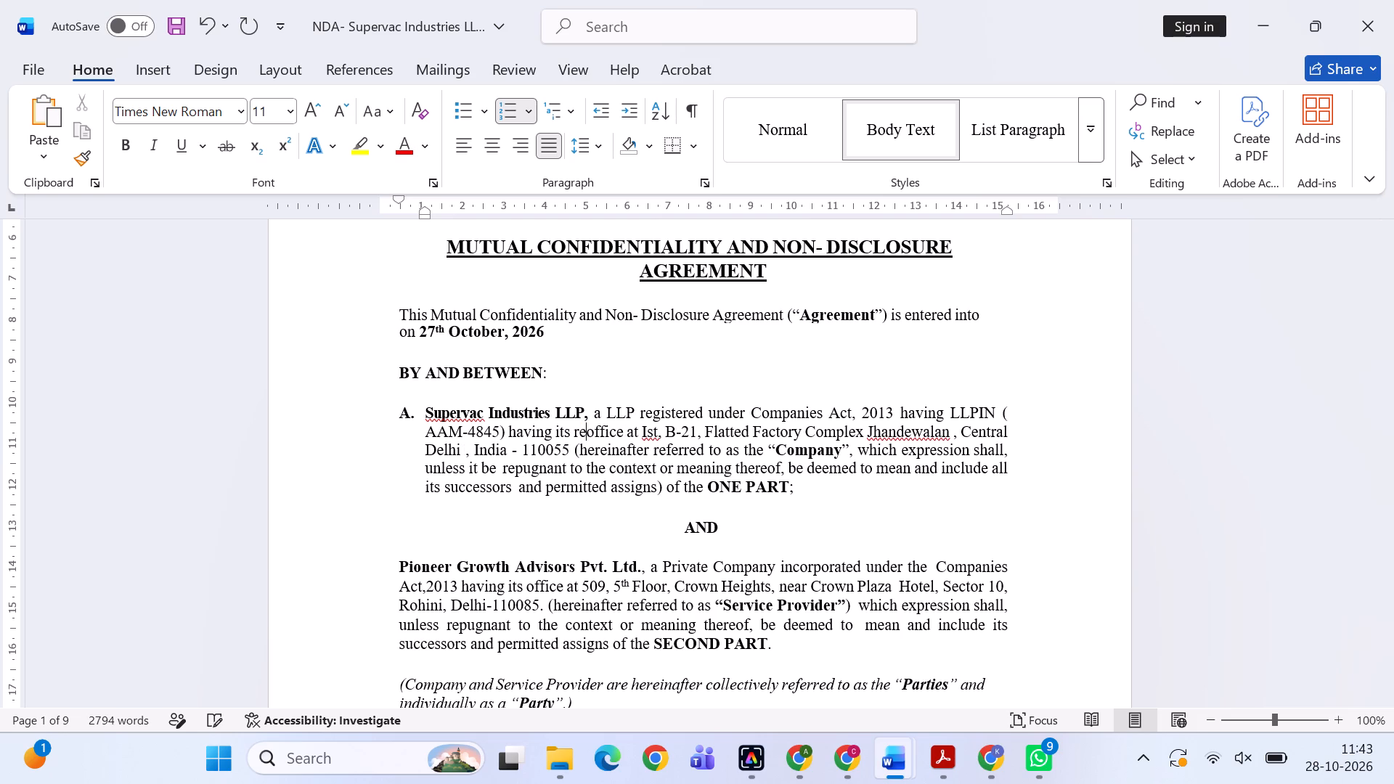
text(giste)
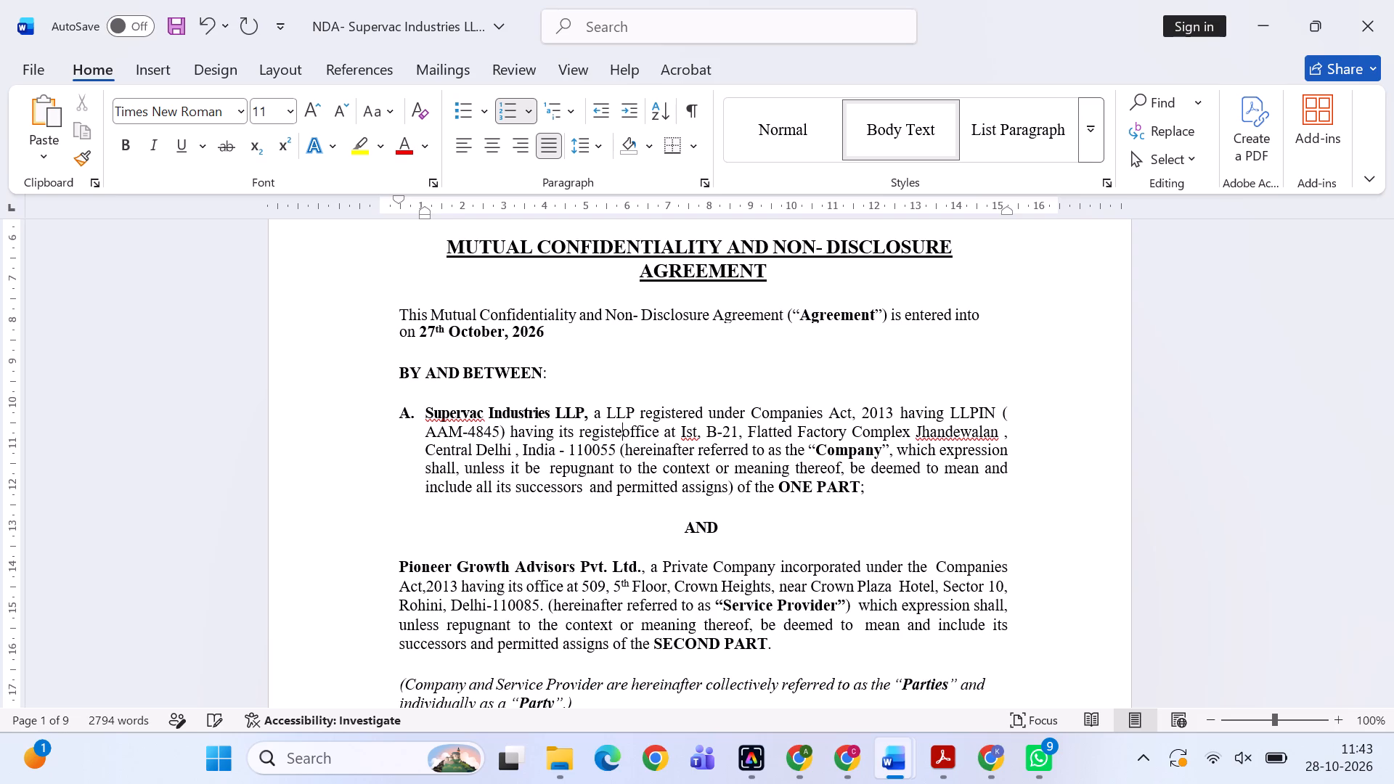
text(red)
key(space)
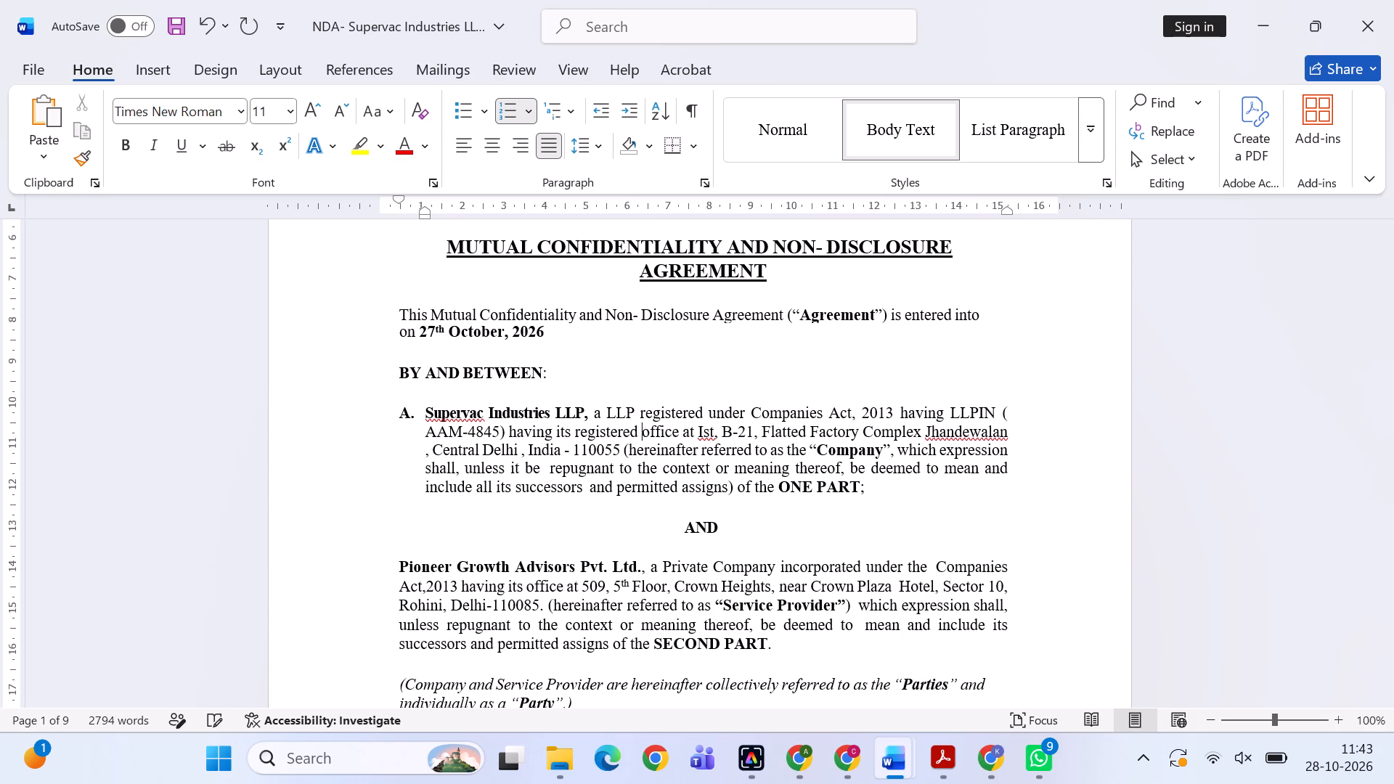
click(810, 515)
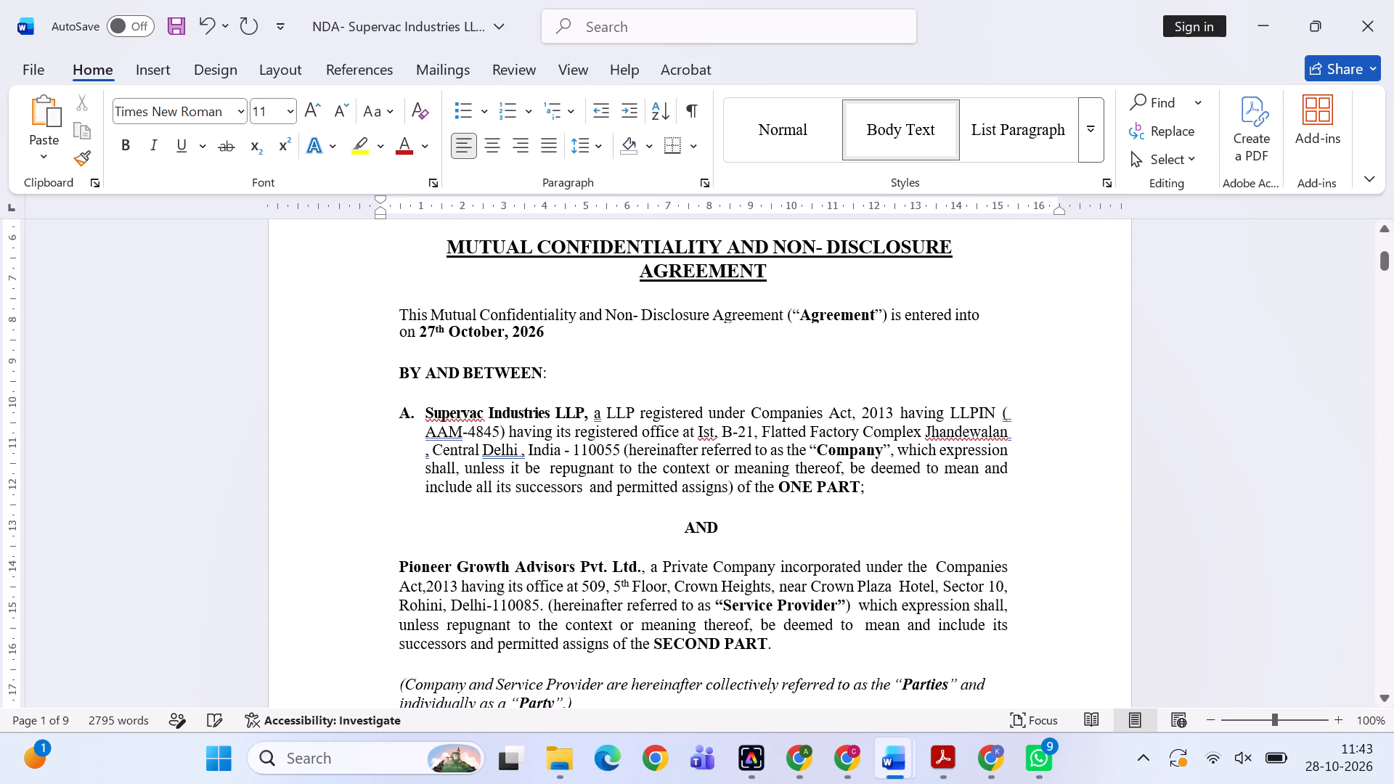
Change the day in the agreement's opening date so it reads 28th October, 2026.
scroll(840, 557, up, 1)
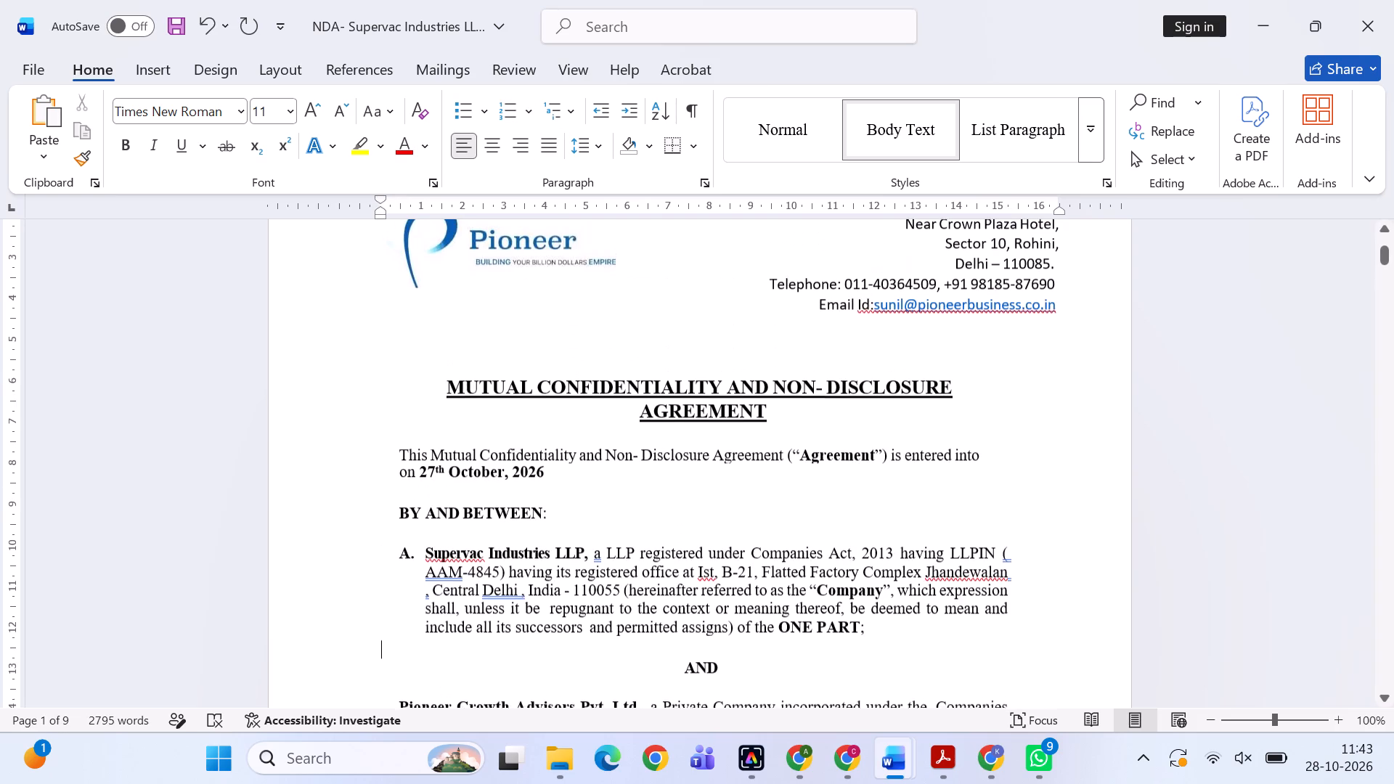
scroll(840, 557, down, 2)
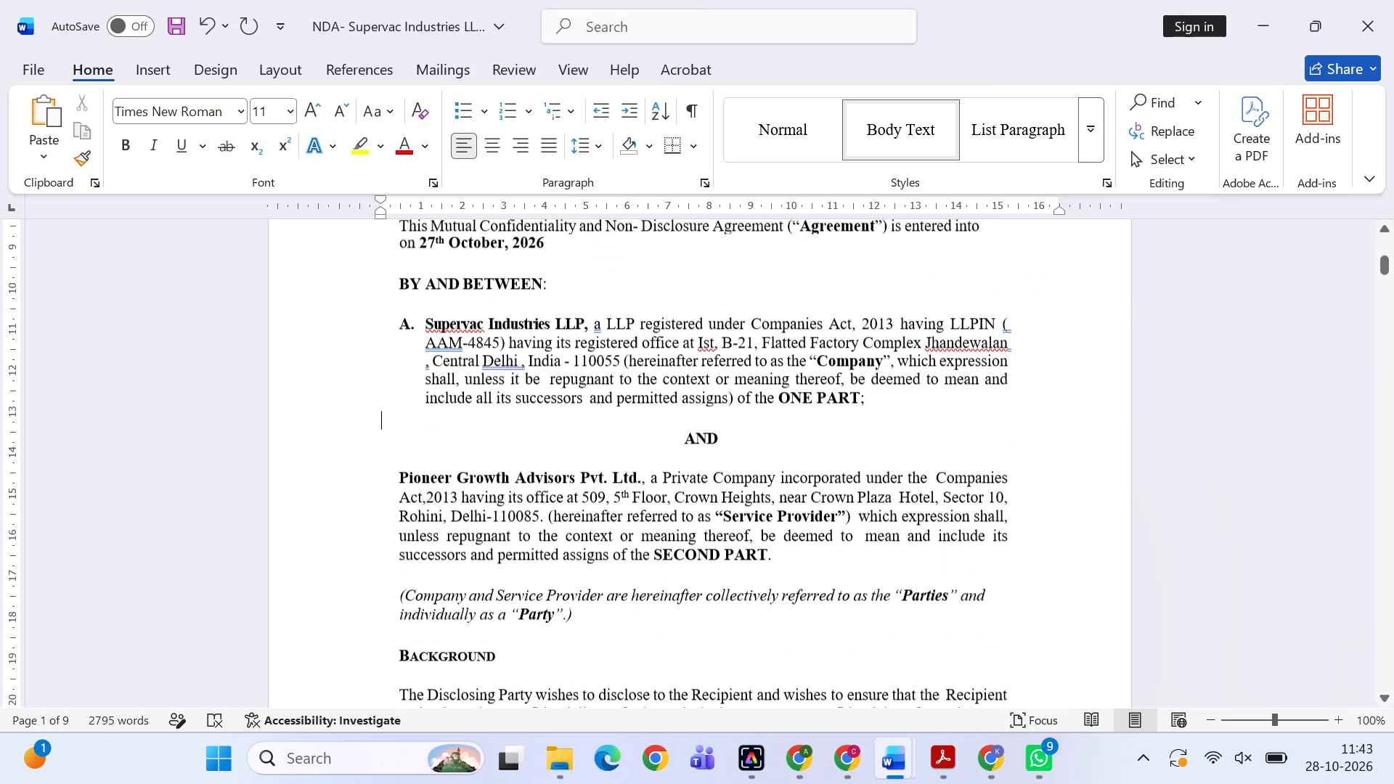
scroll(840, 557, down, 1)
scroll(840, 557, up, 1)
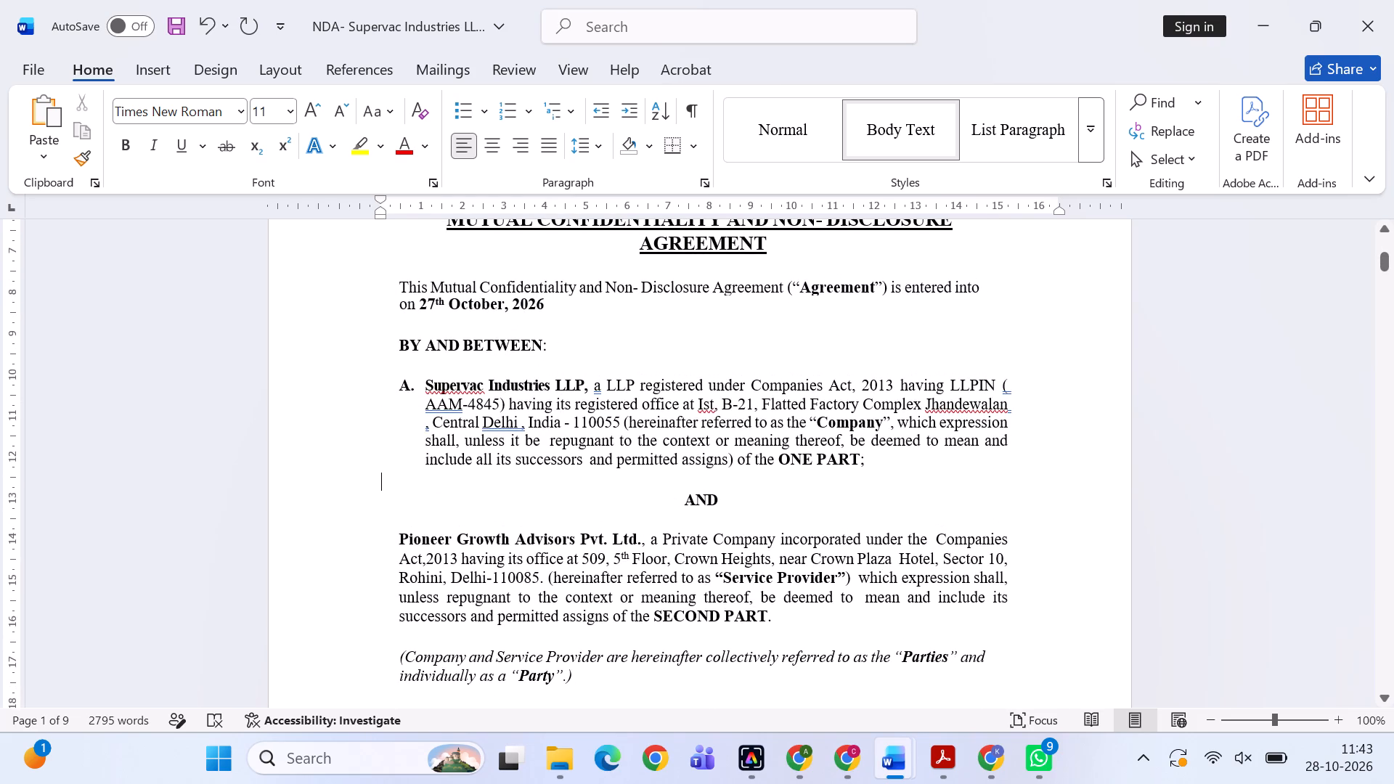
click(439, 300)
key(Left)
key(BackSpace)
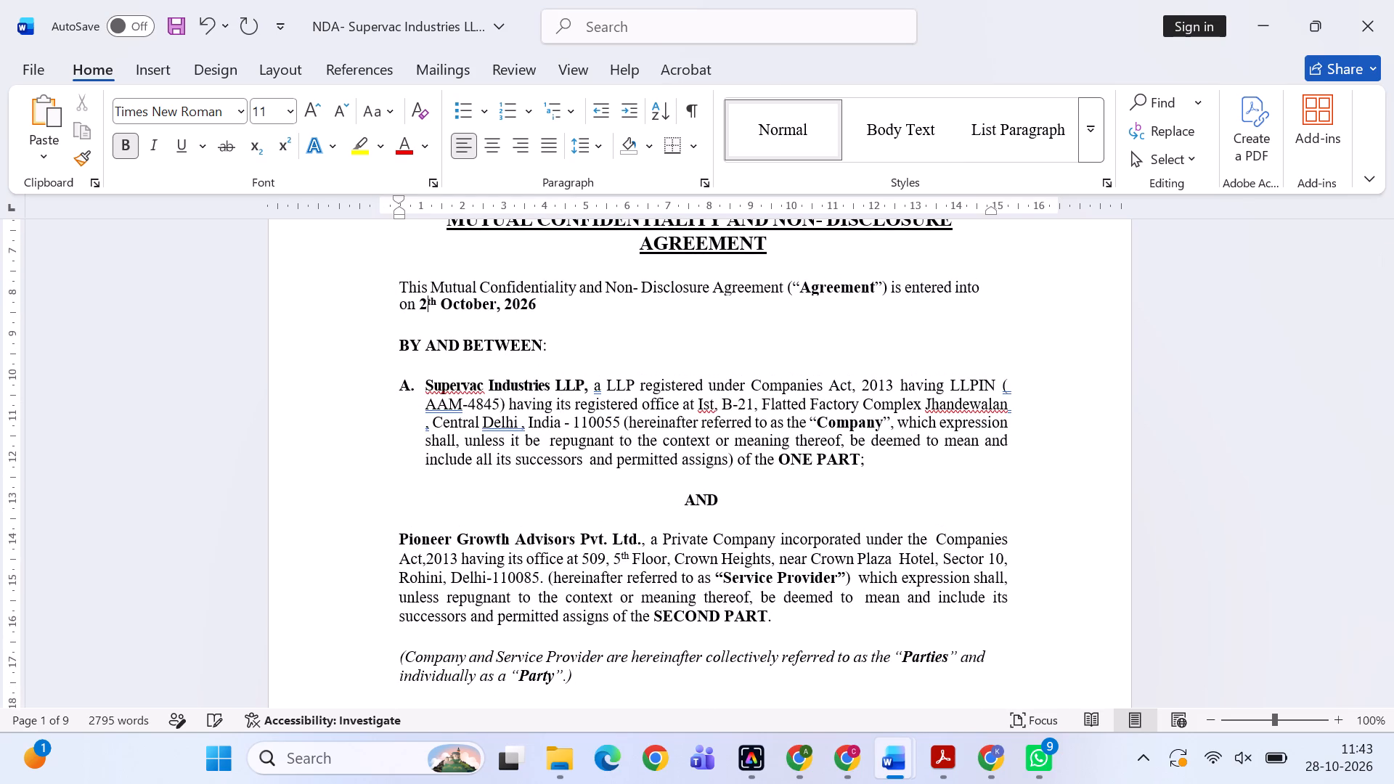
key(8)
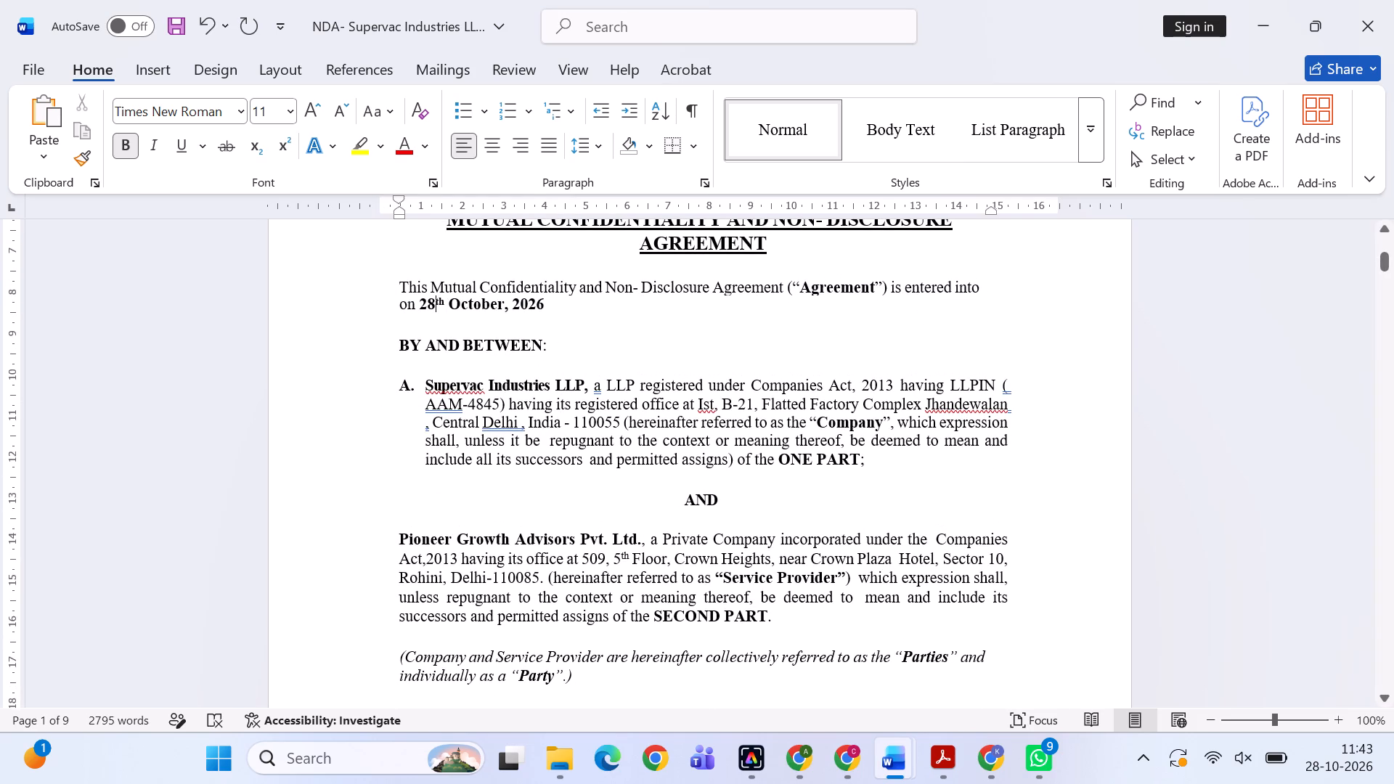
click(818, 513)
Review the rest of the agreement, from the agreed terms through the notice addresses in clause 10.3 to the signature block.
scroll(818, 513, down, 3)
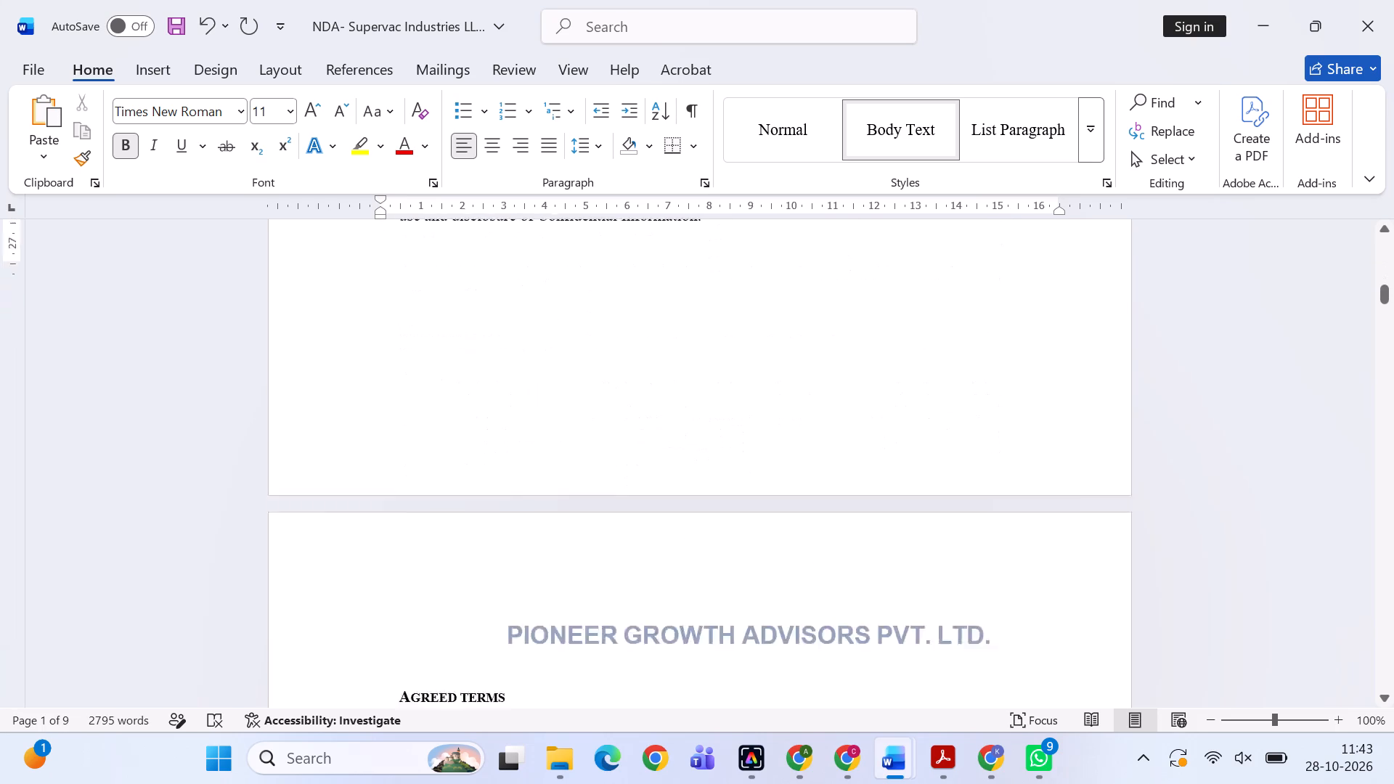
scroll(795, 573, down, 2)
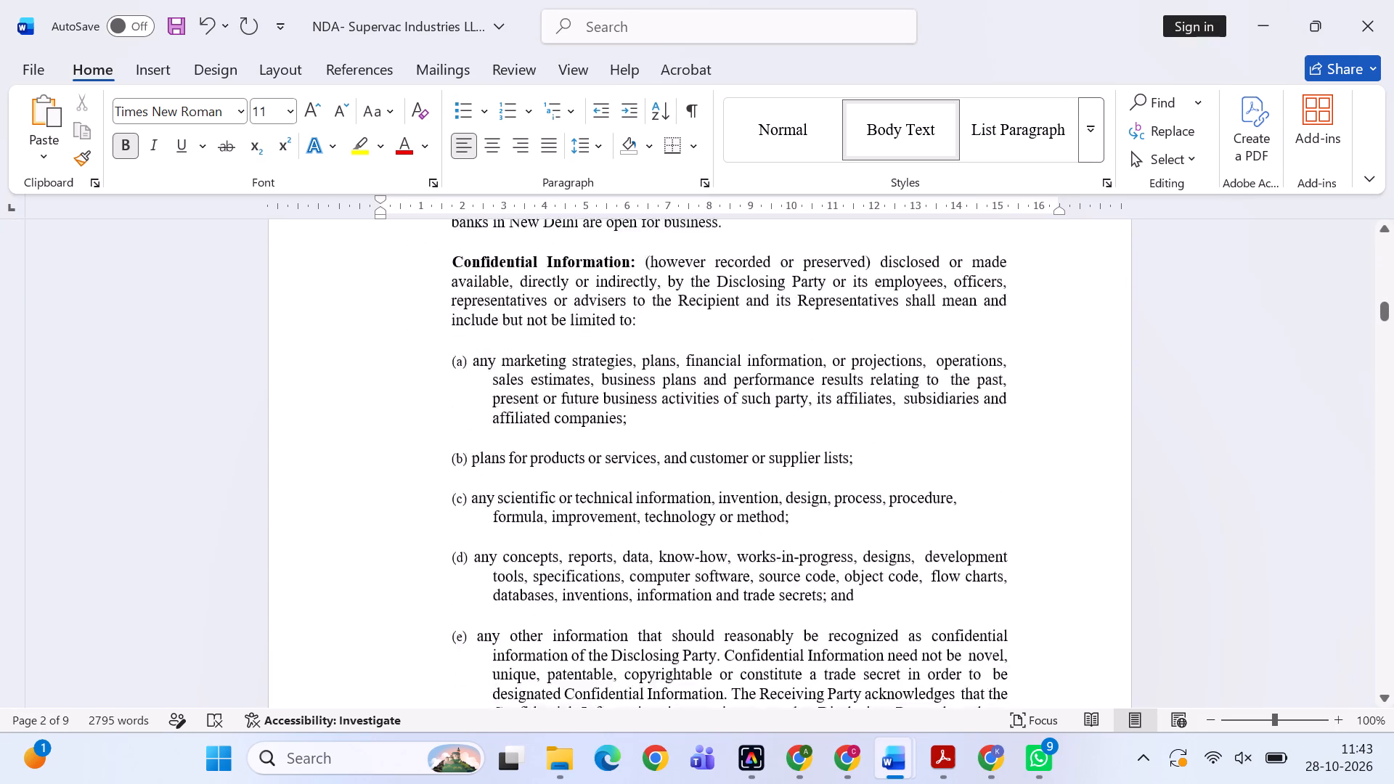
scroll(795, 573, down, 3)
scroll(795, 573, up, 1)
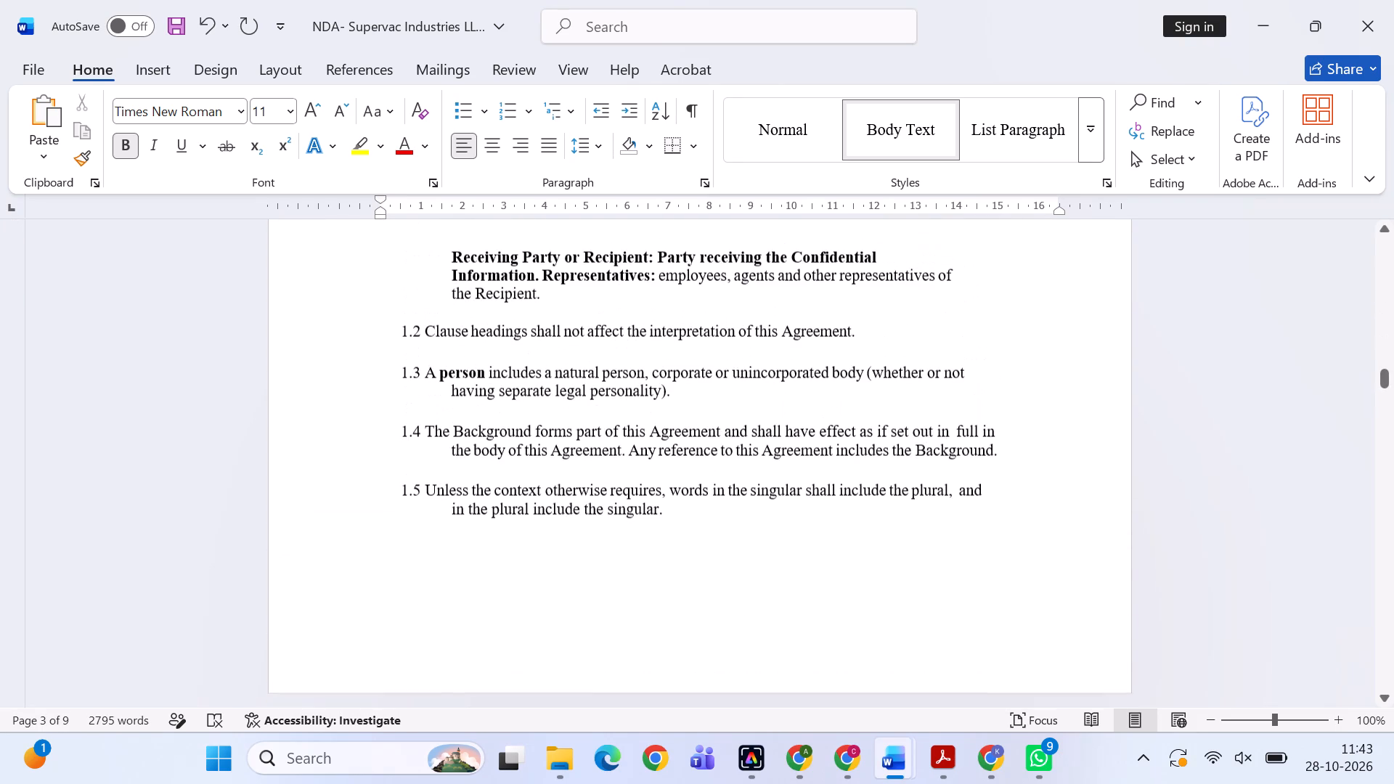
scroll(843, 565, up, 1)
scroll(843, 565, down, 1)
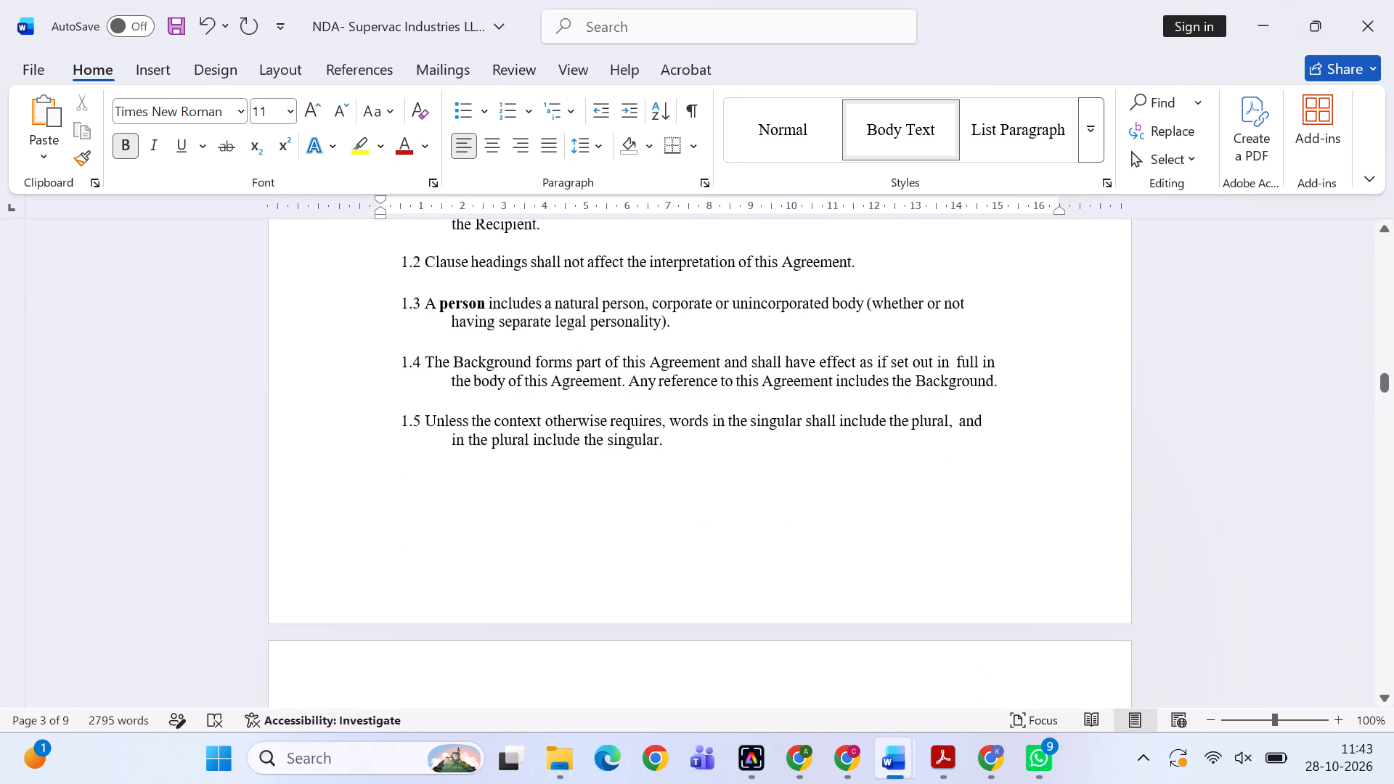
scroll(843, 565, down, 3)
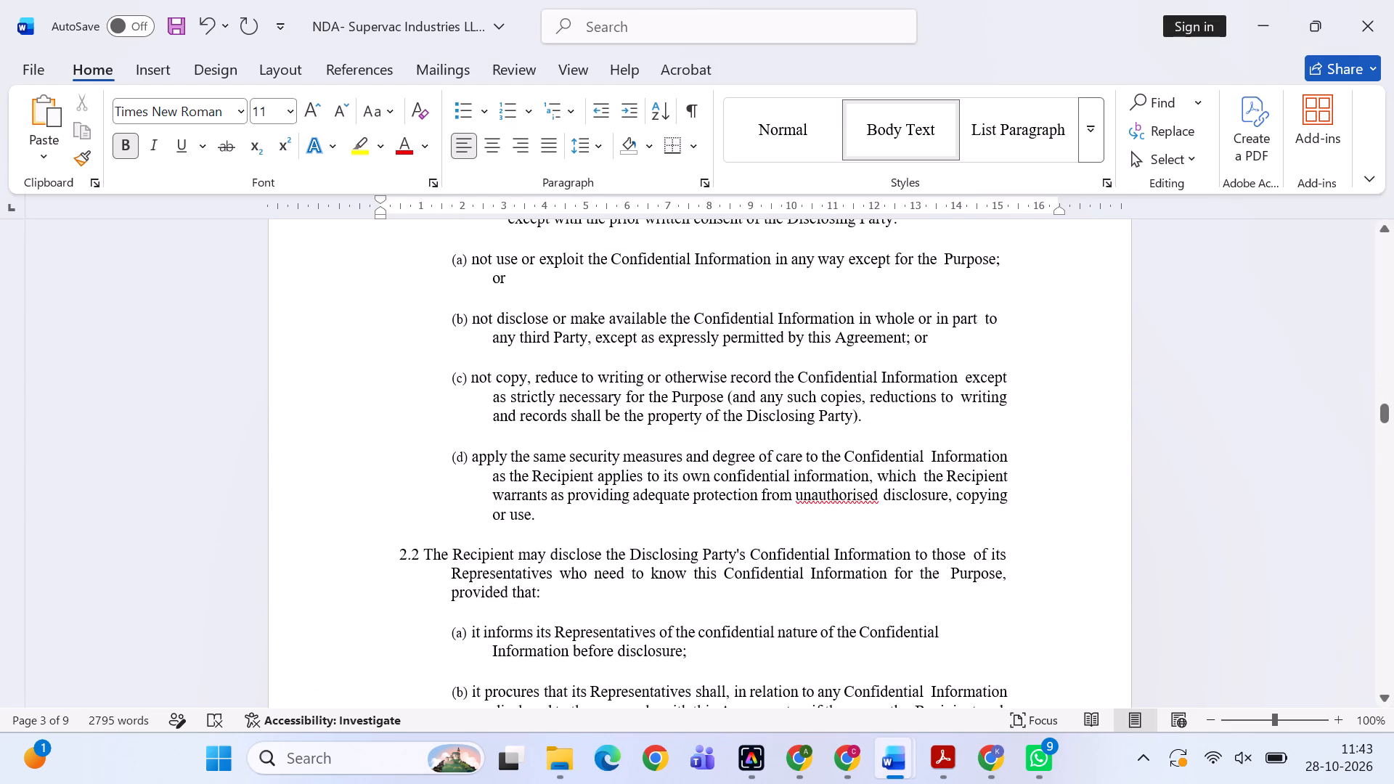
scroll(843, 565, down, 9)
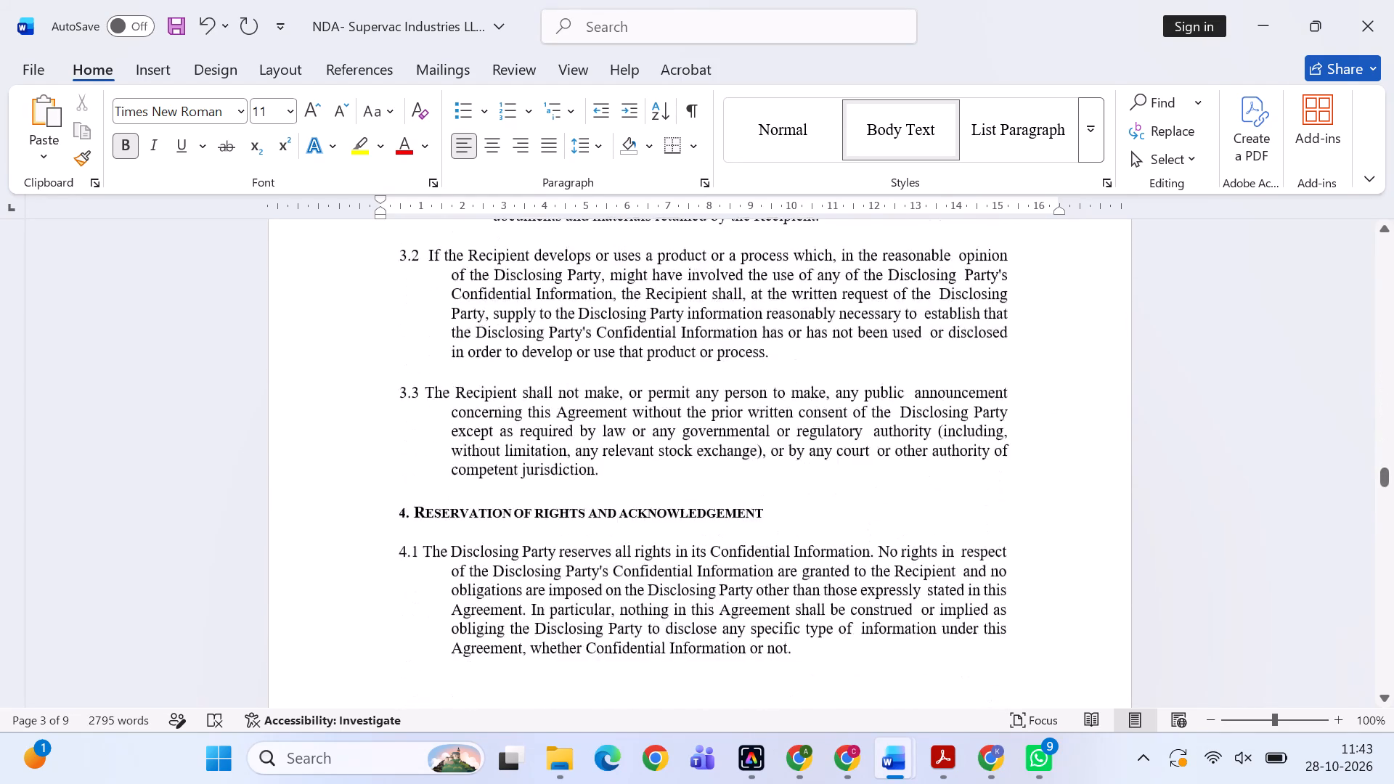
scroll(843, 565, down, 2)
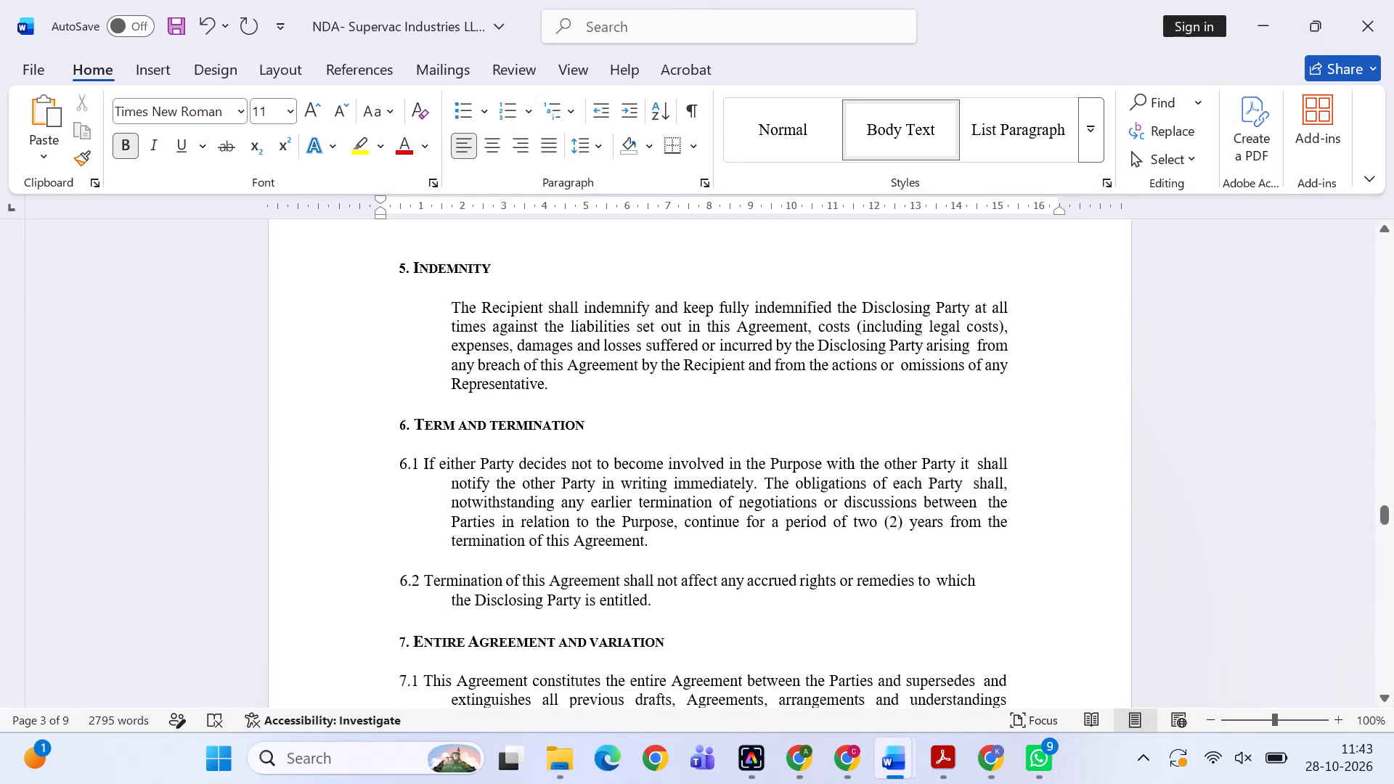
scroll(843, 565, down, 4)
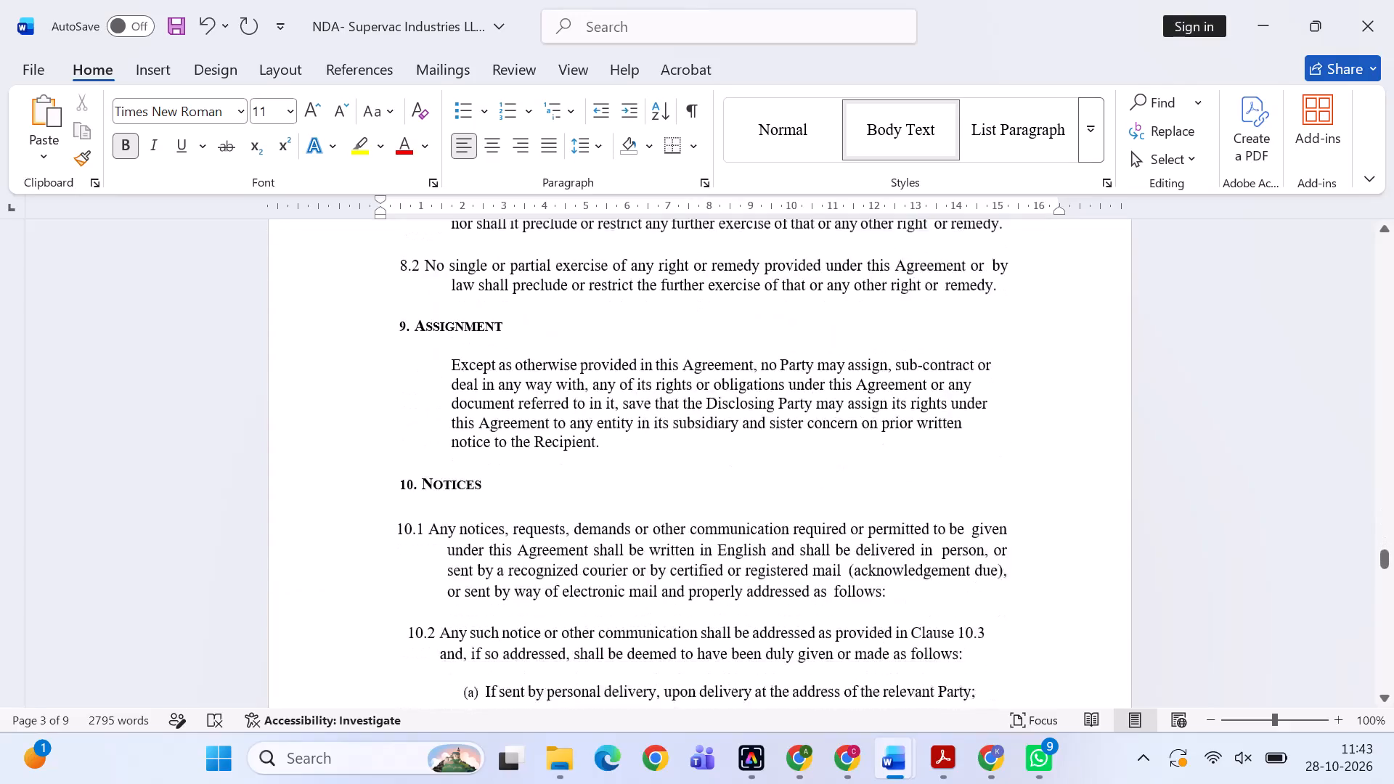
scroll(843, 565, down, 2)
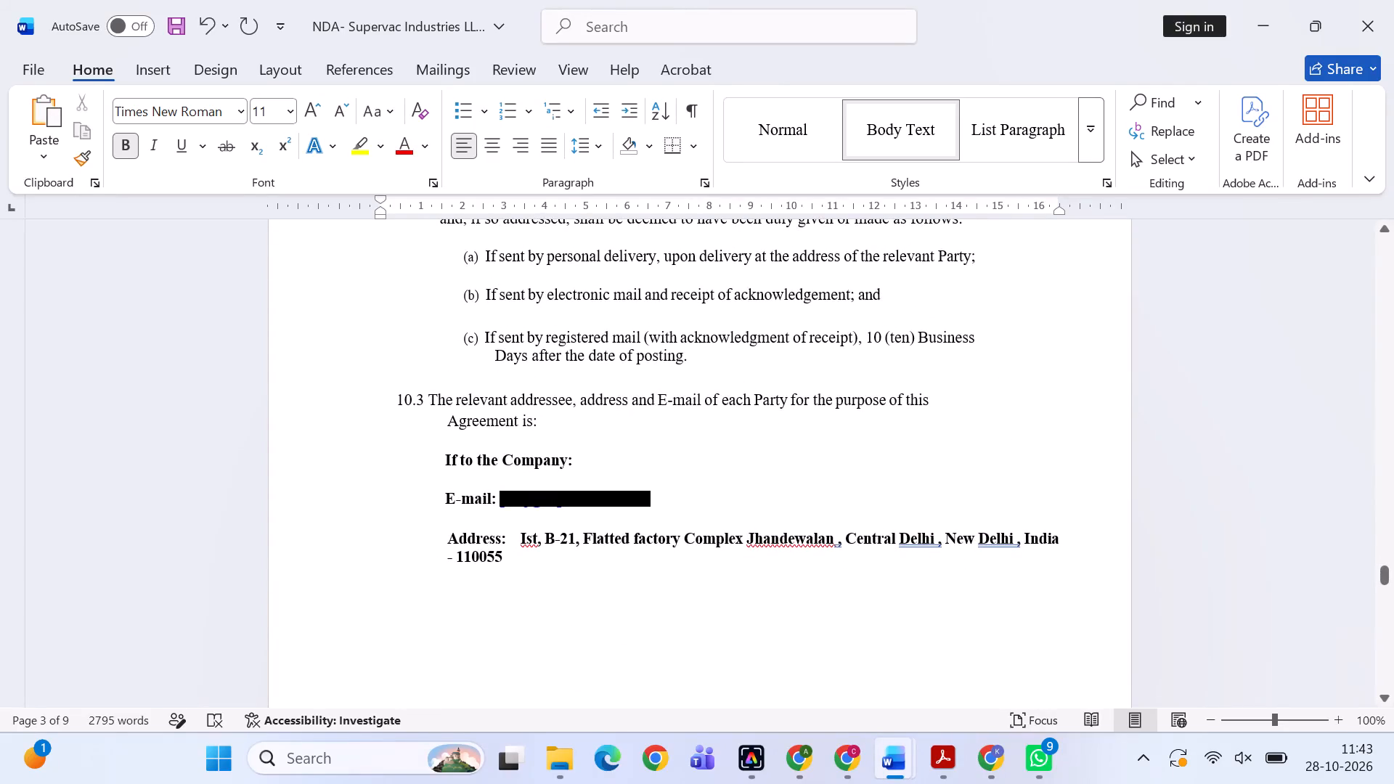
scroll(810, 592, down, 2)
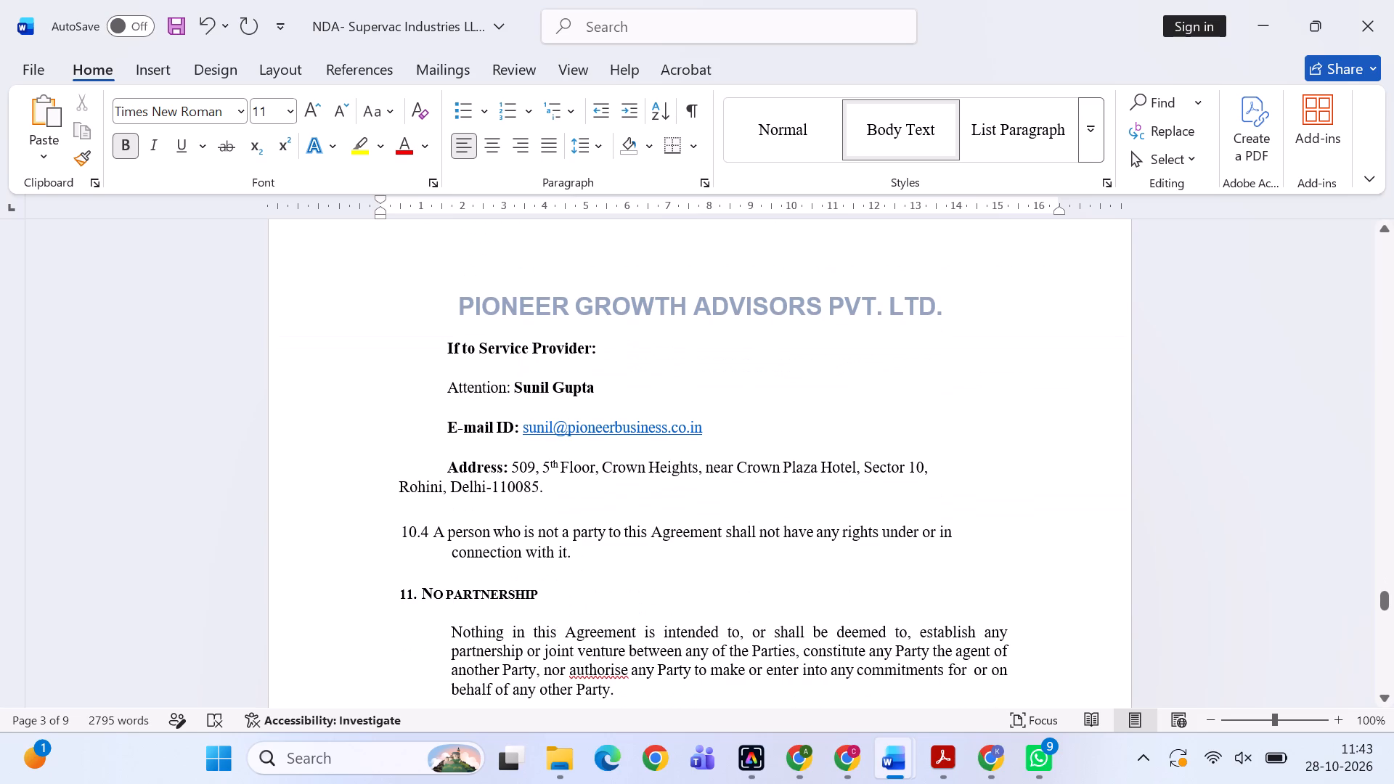
scroll(810, 592, down, 4)
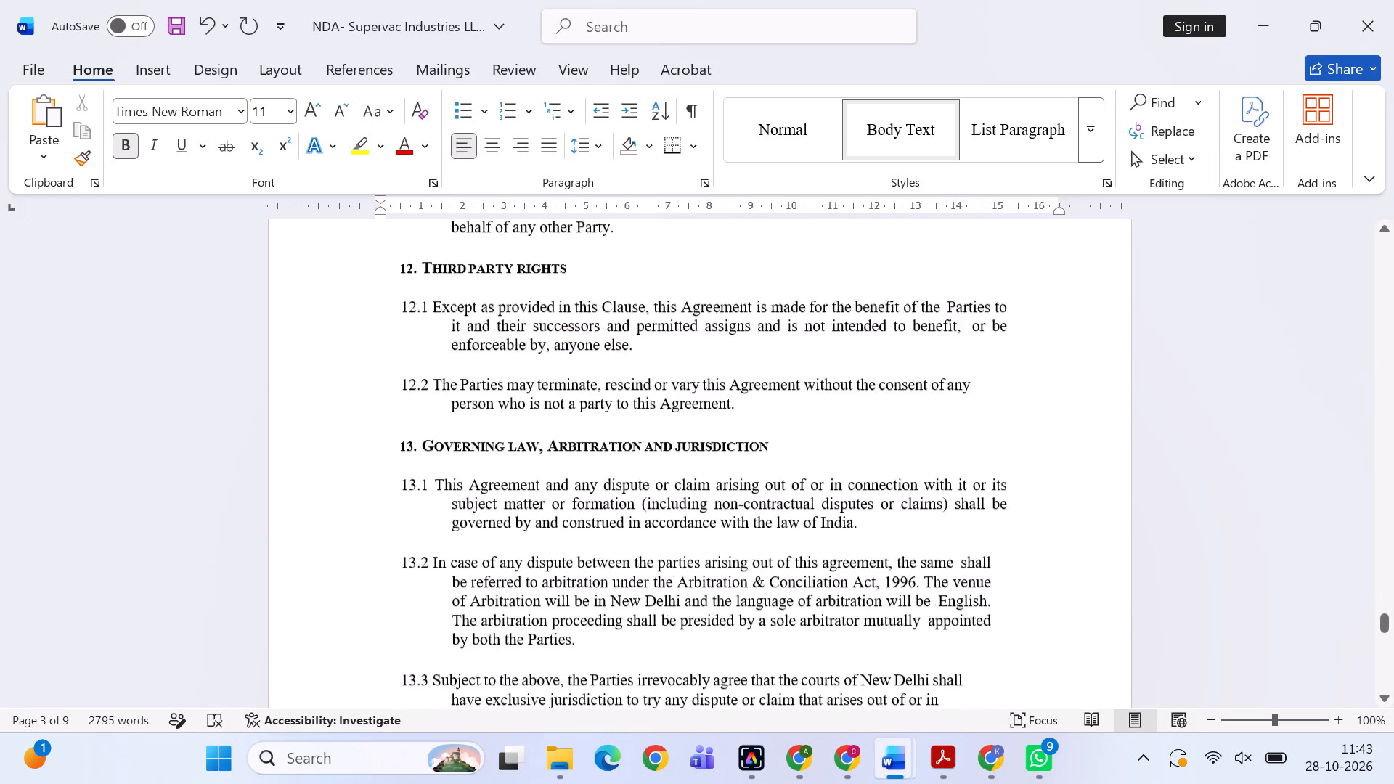
scroll(810, 592, down, 2)
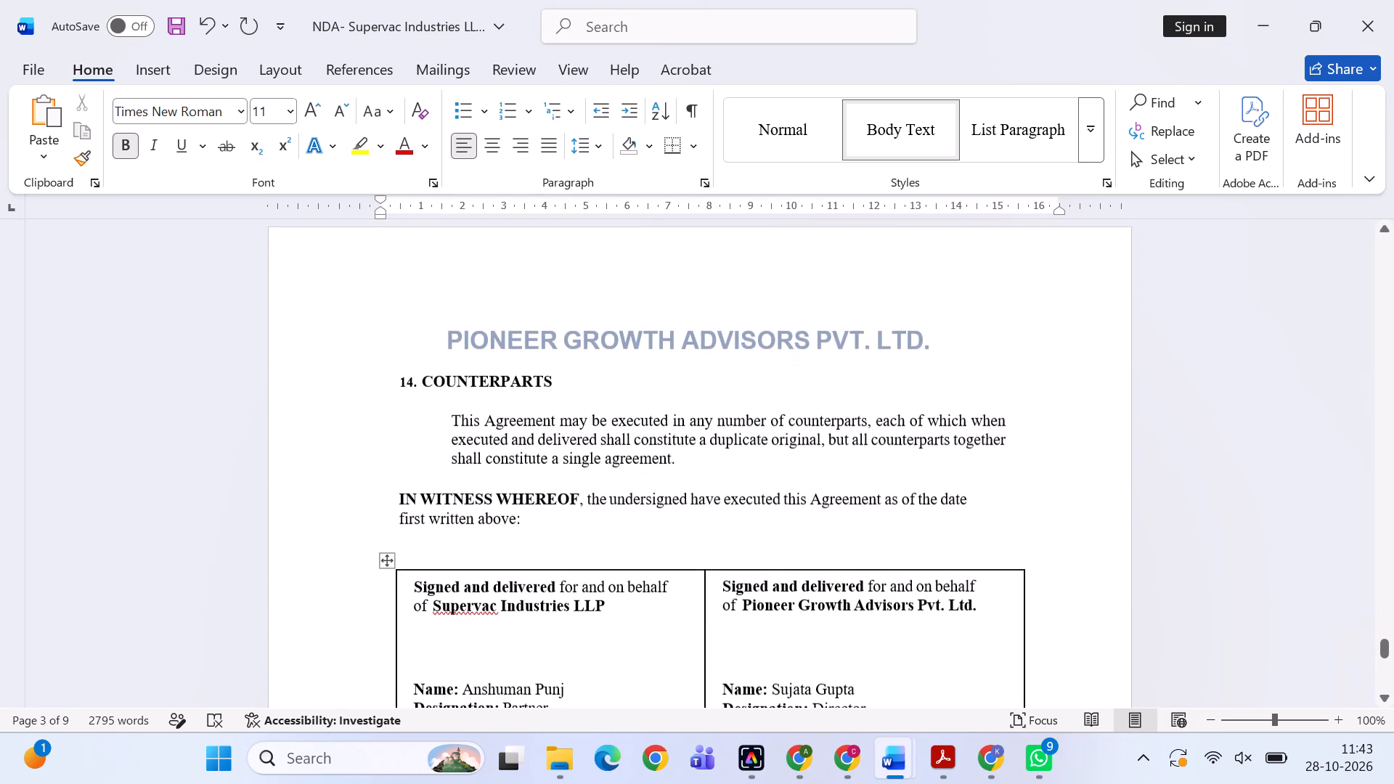
scroll(810, 592, down, 1)
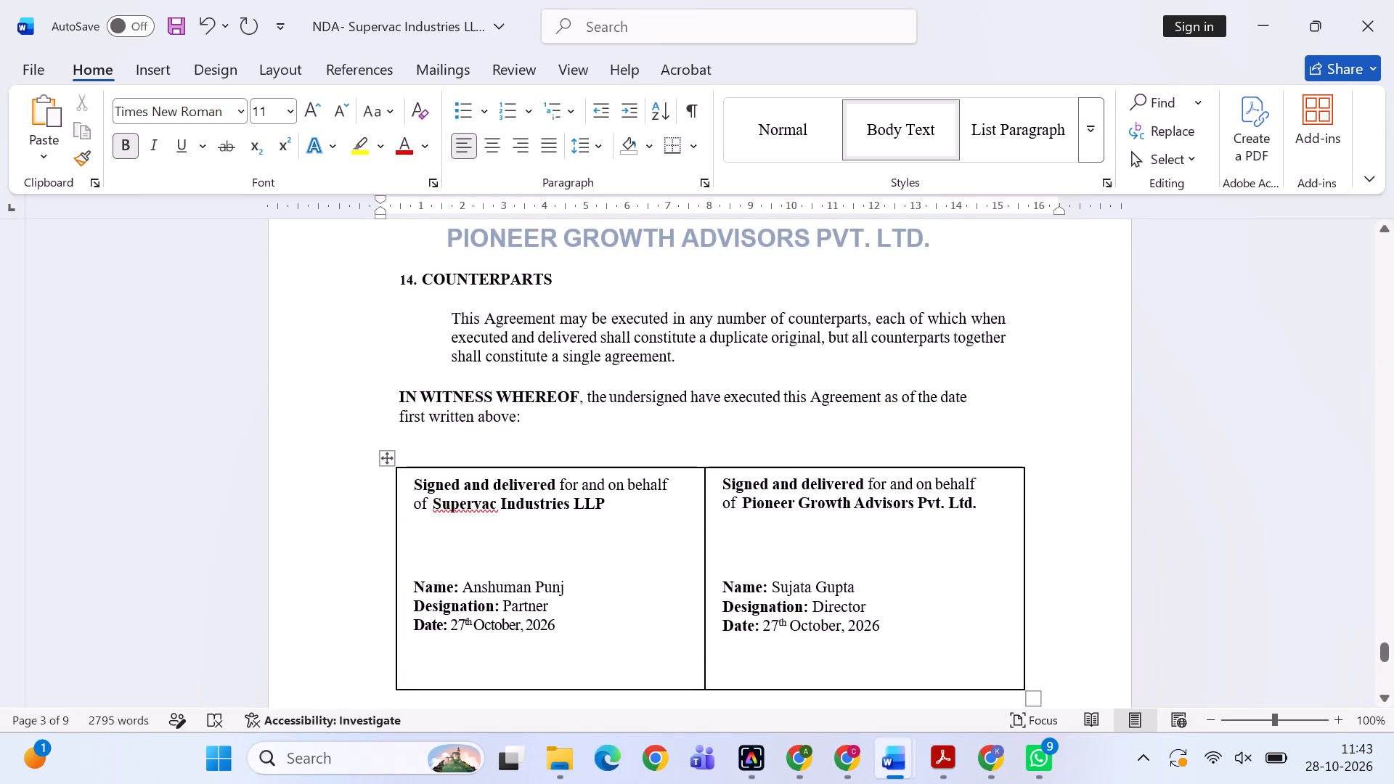
Change the day in Supervac Industries LLP's signature block date so it reads 28th October, 2026.
scroll(810, 592, down, 1)
click(465, 461)
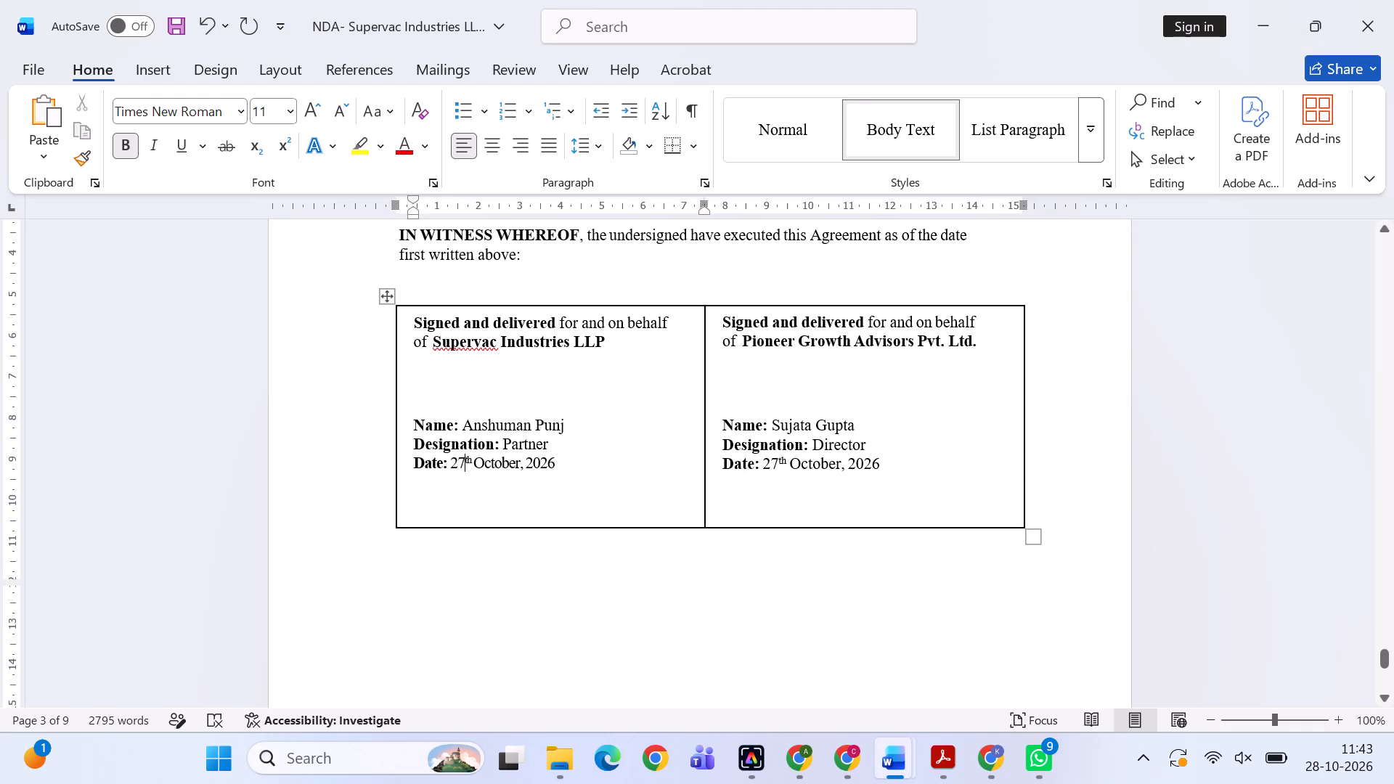
key(BackSpace)
key(8)
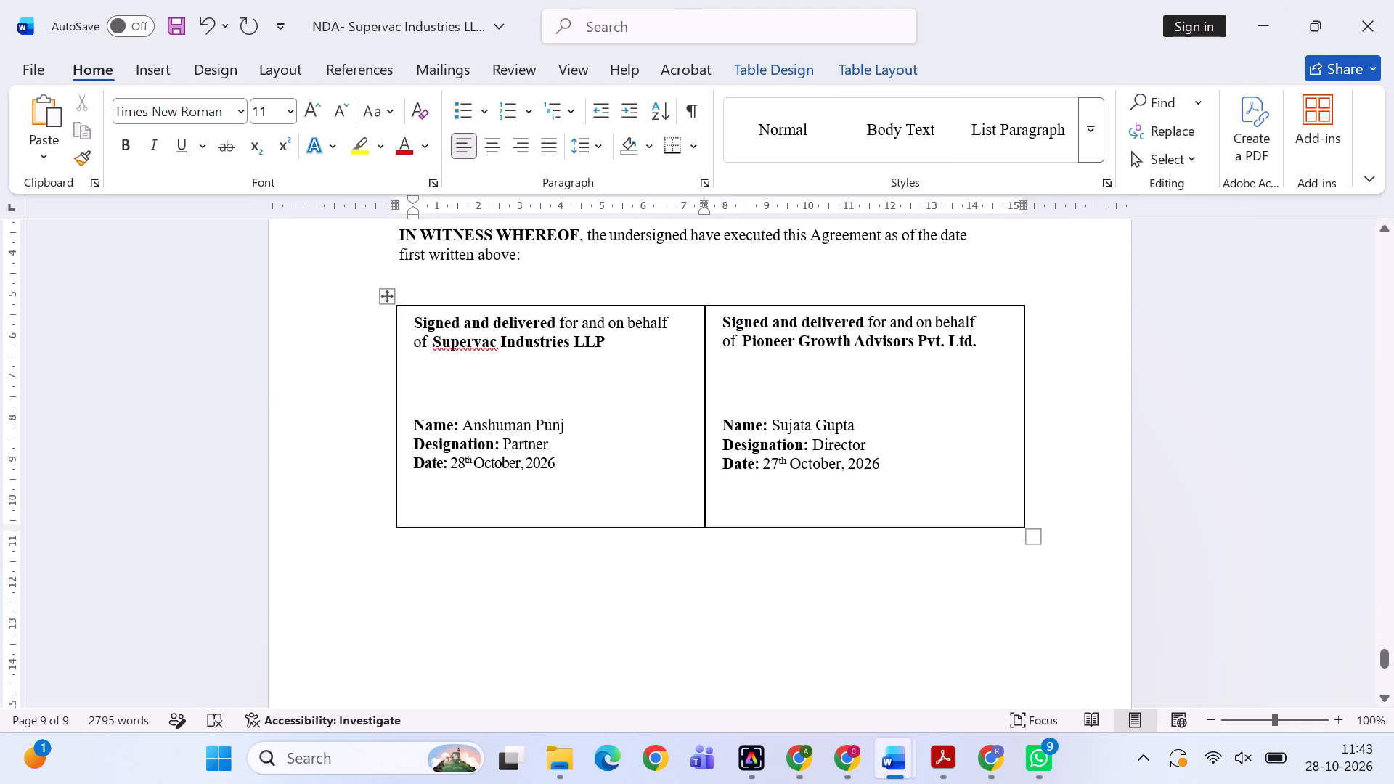
Change the day in Pioneer Growth Advisors Pvt. Ltd.'s signature block date so it reads 28th October, 2026.
click(780, 459)
key(Left)
key(BackSpace)
key(8)
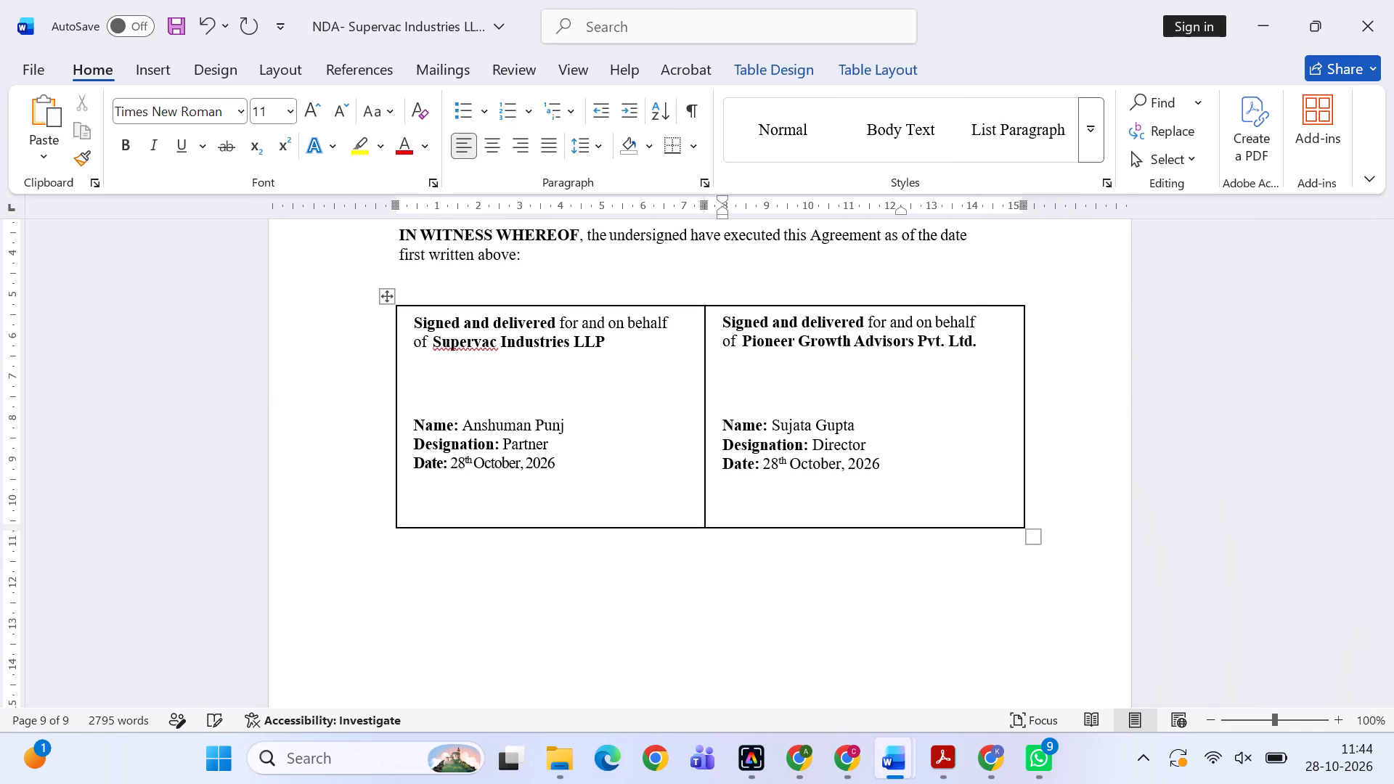
Save a copy of the agreement in the Downloads folder as a Word document named "NDA- Supervac Industries LLP ( updated )".
scroll(905, 552, up, 10)
scroll(905, 552, up, 20)
scroll(905, 552, up, 5)
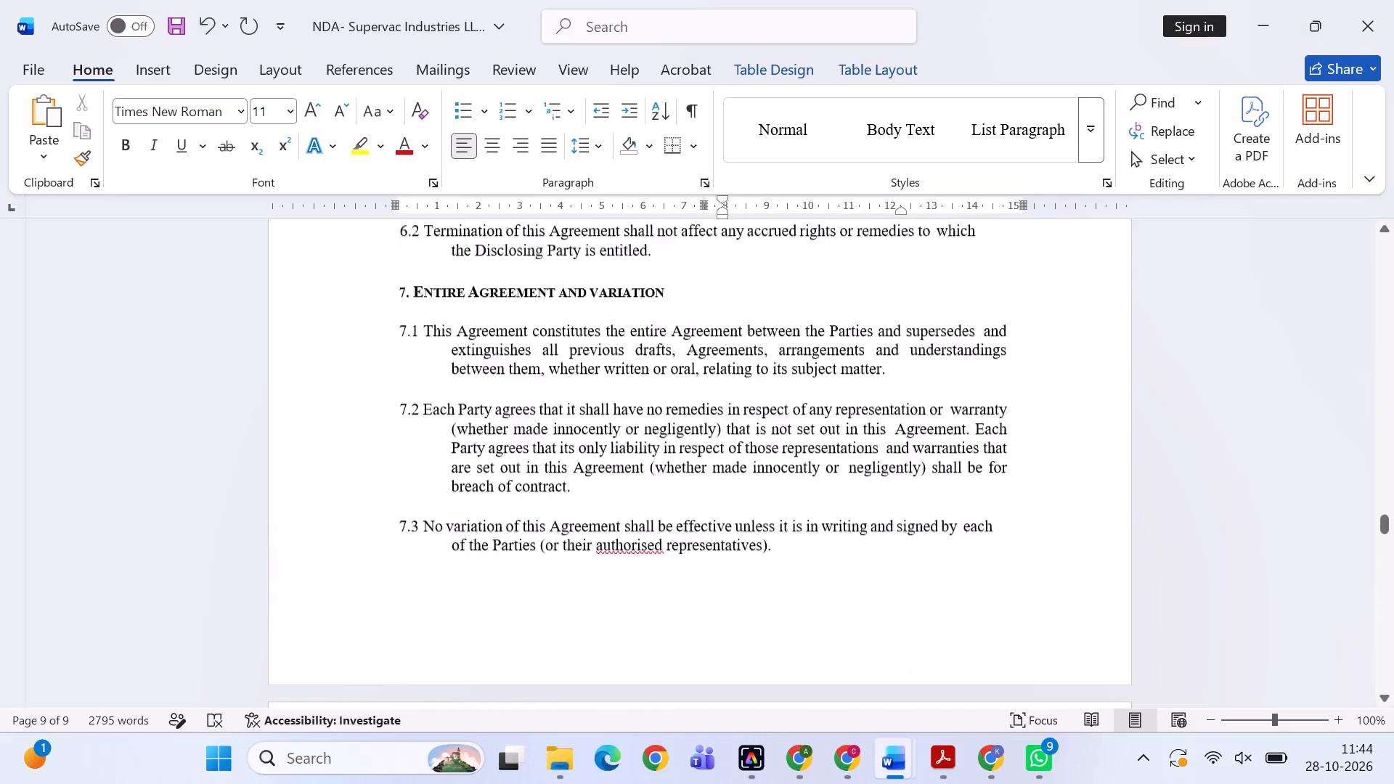
scroll(905, 552, up, 20)
scroll(905, 552, up, 20)
scroll(905, 552, up, 6)
scroll(905, 552, down, 1)
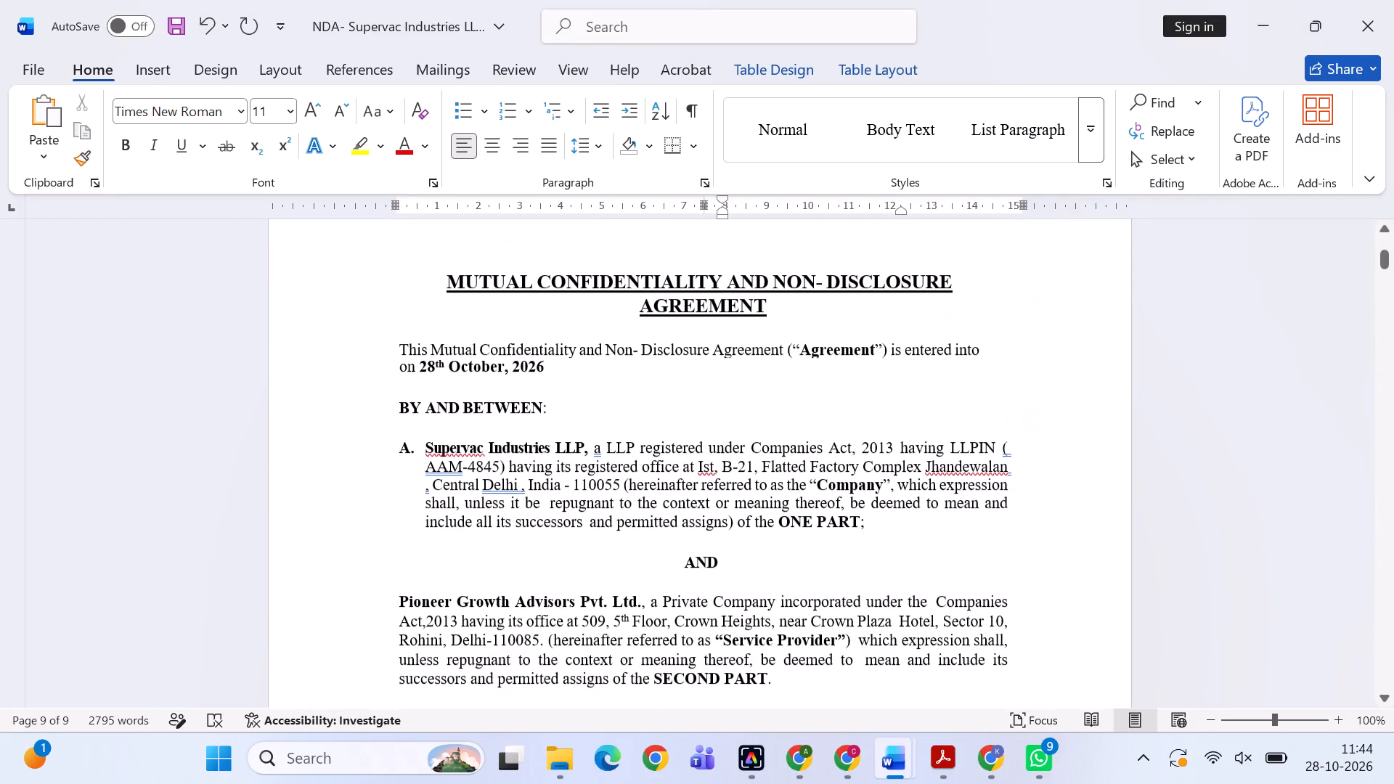
click(32, 69)
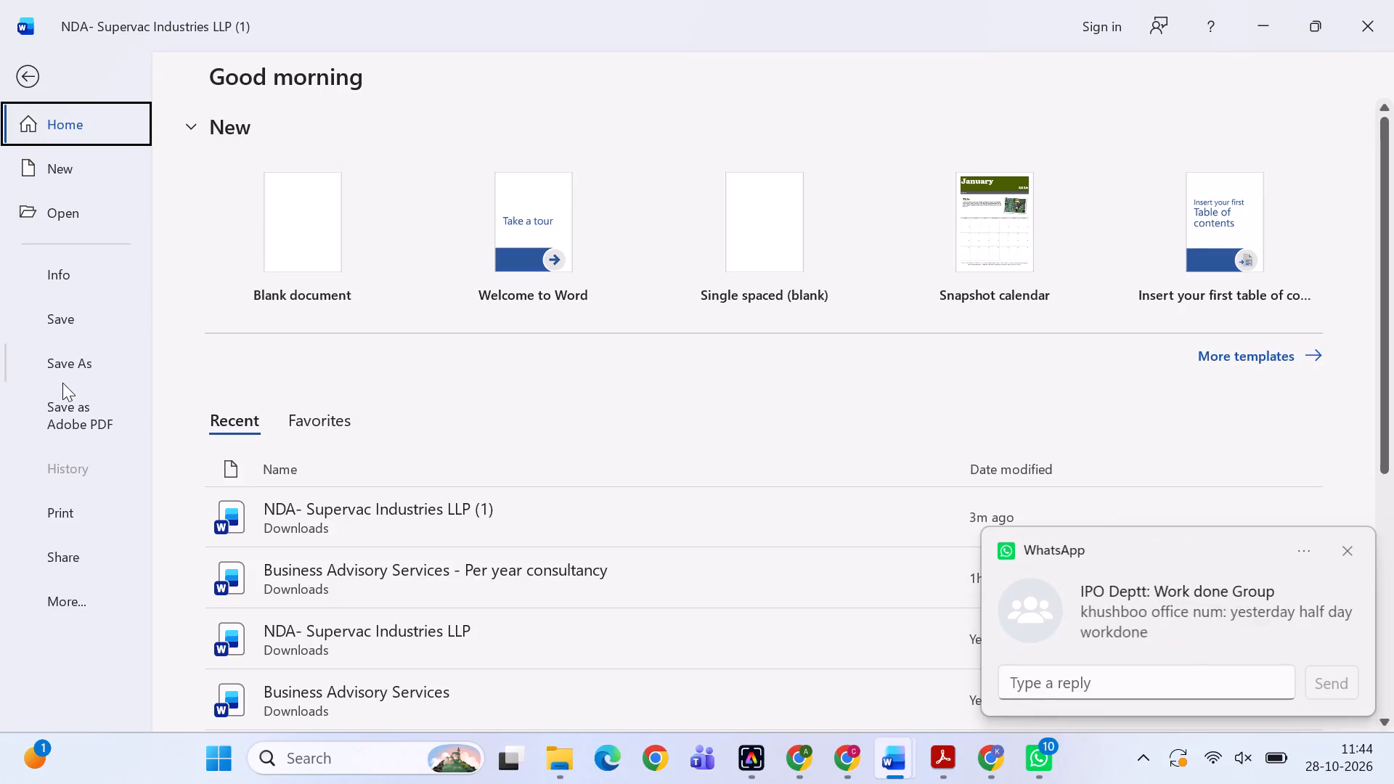
click(82, 356)
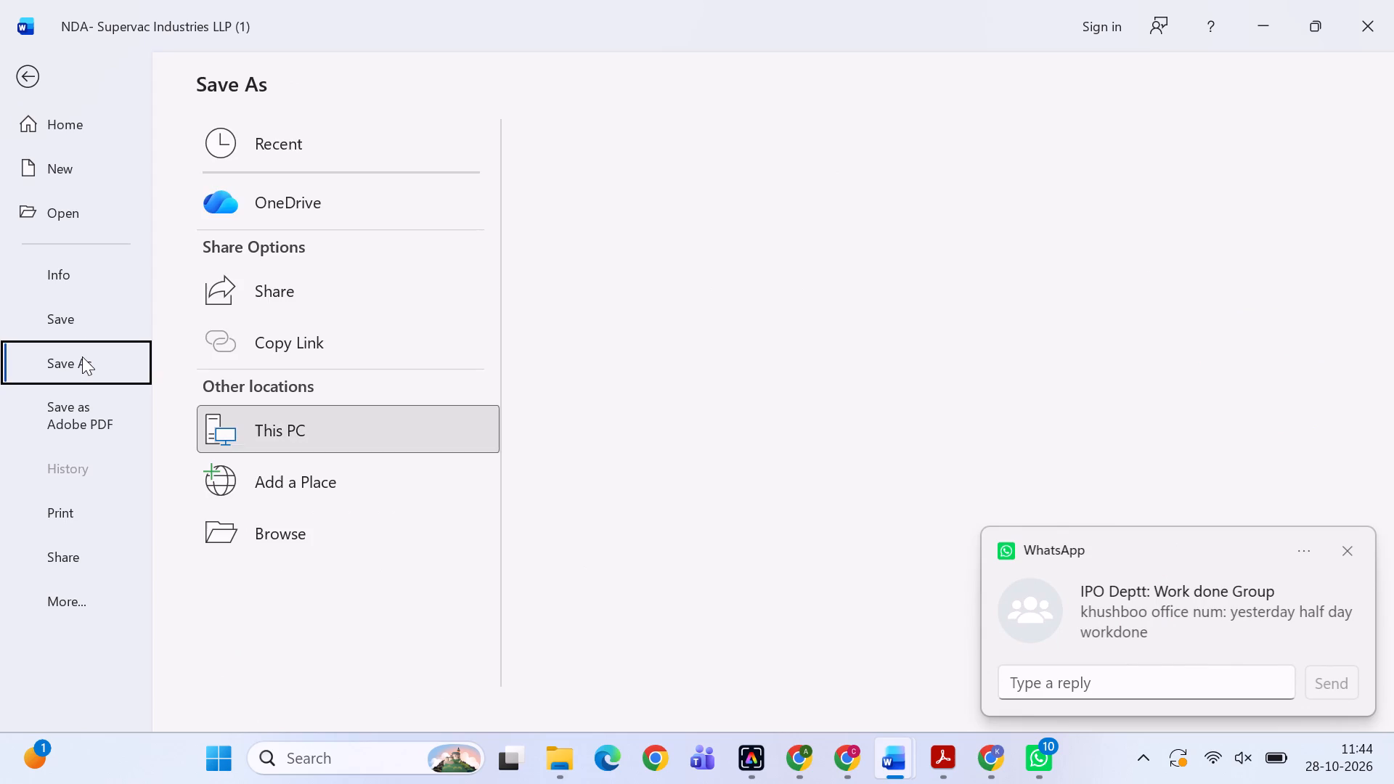
click(743, 233)
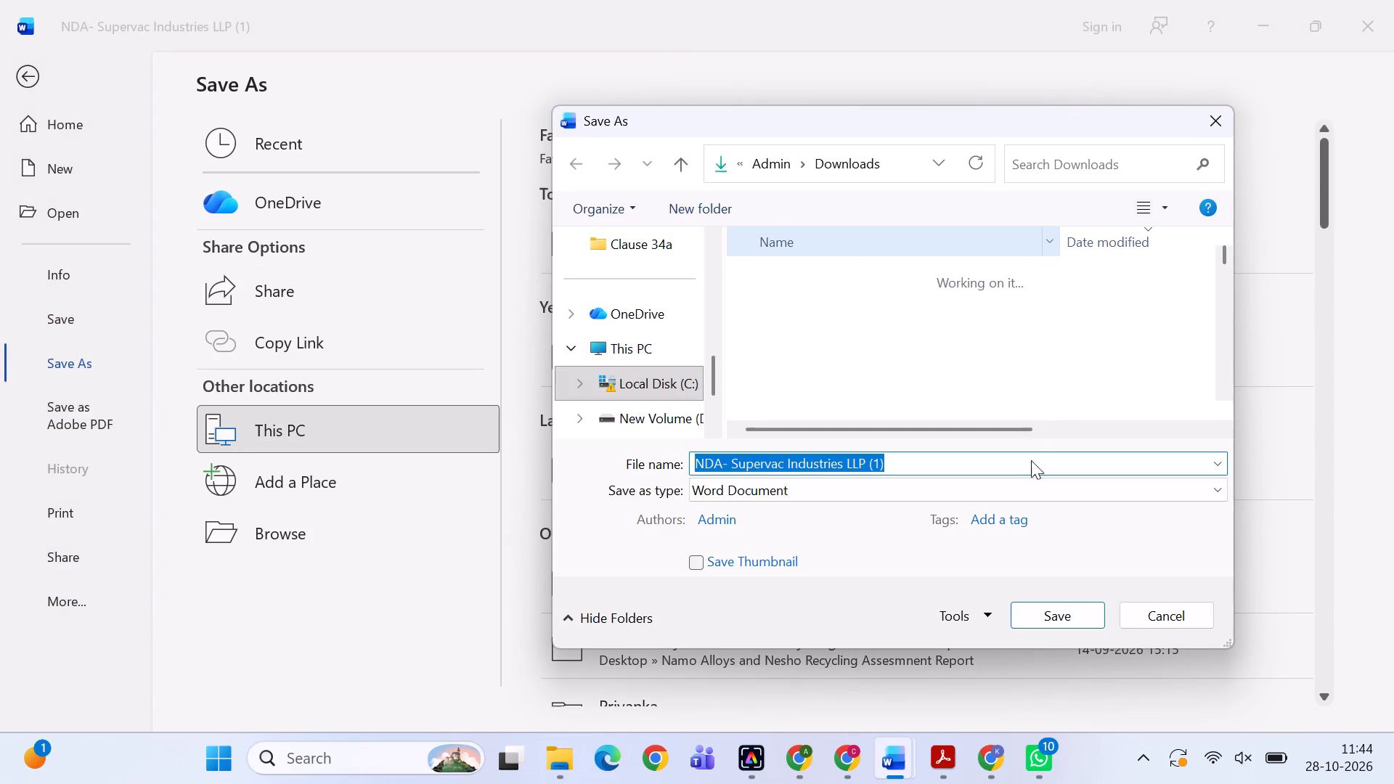
click(971, 464)
key(BackSpace)
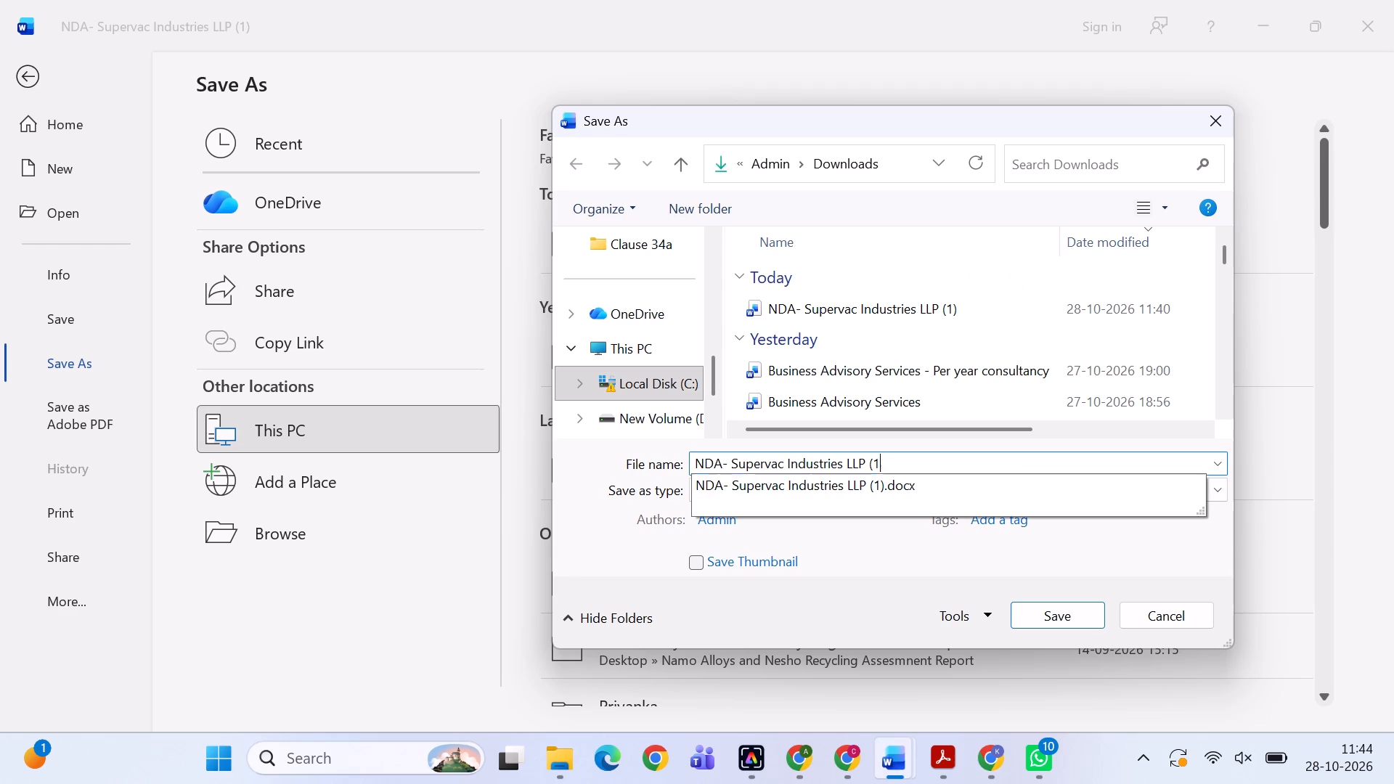
key(BackSpace)
key(BackSpace)
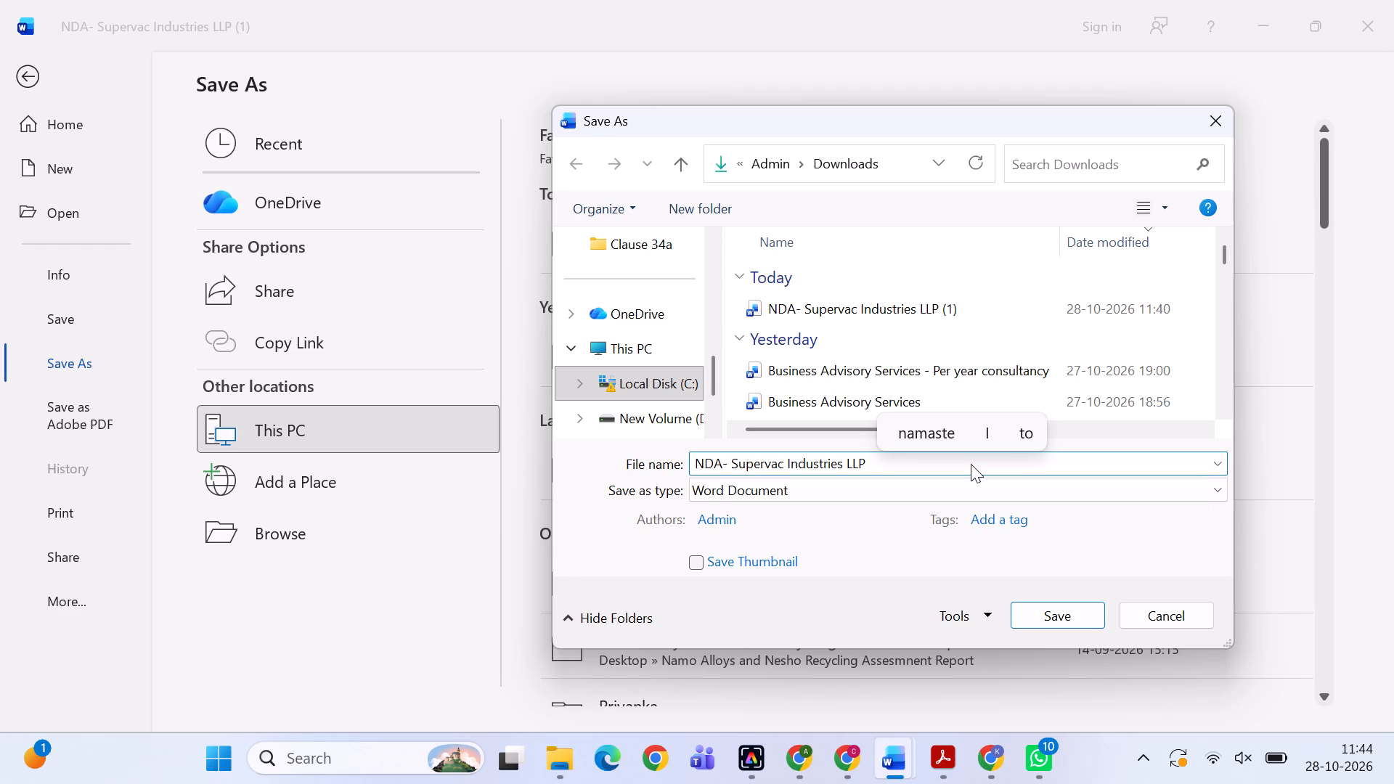
key(shift+parenleft)
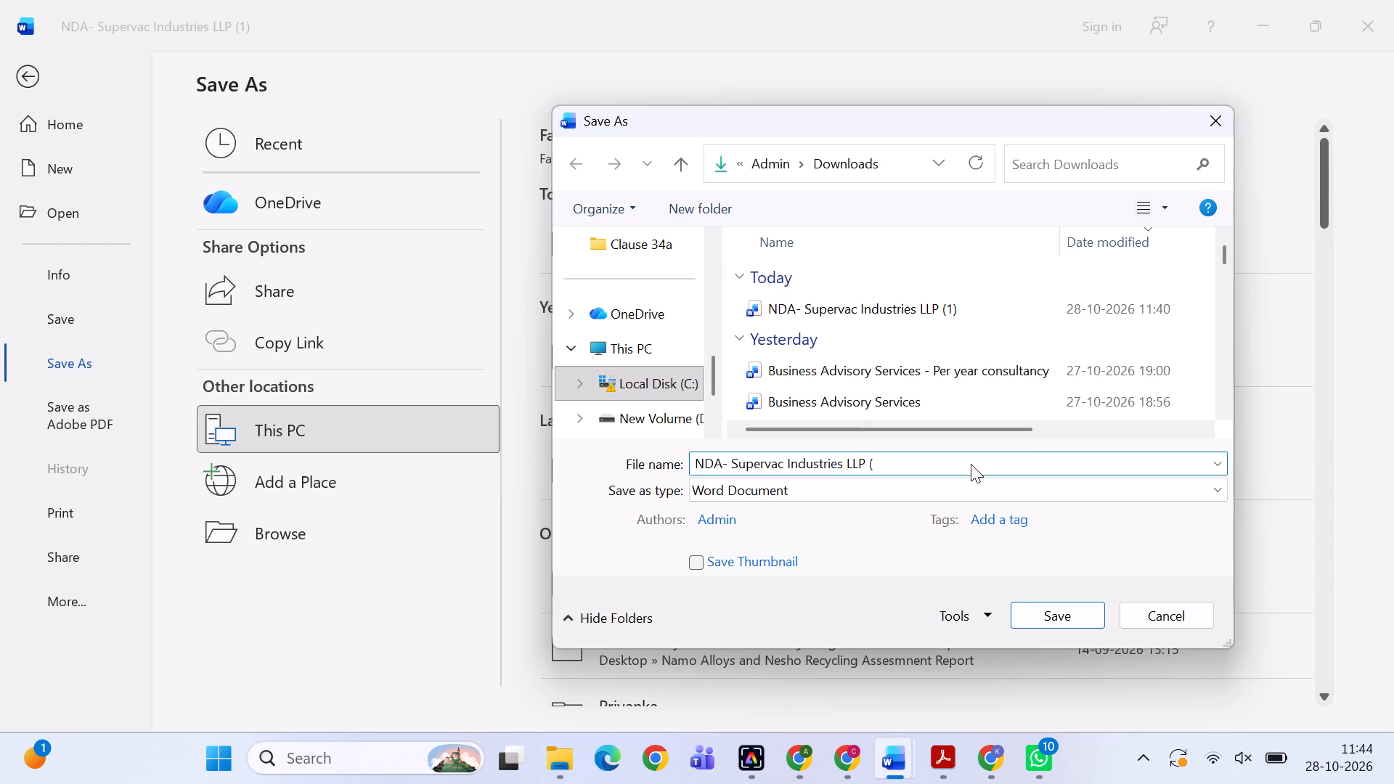
key(space)
text(updare)
key(BackSpace)
key(BackSpace)
text(ted ))
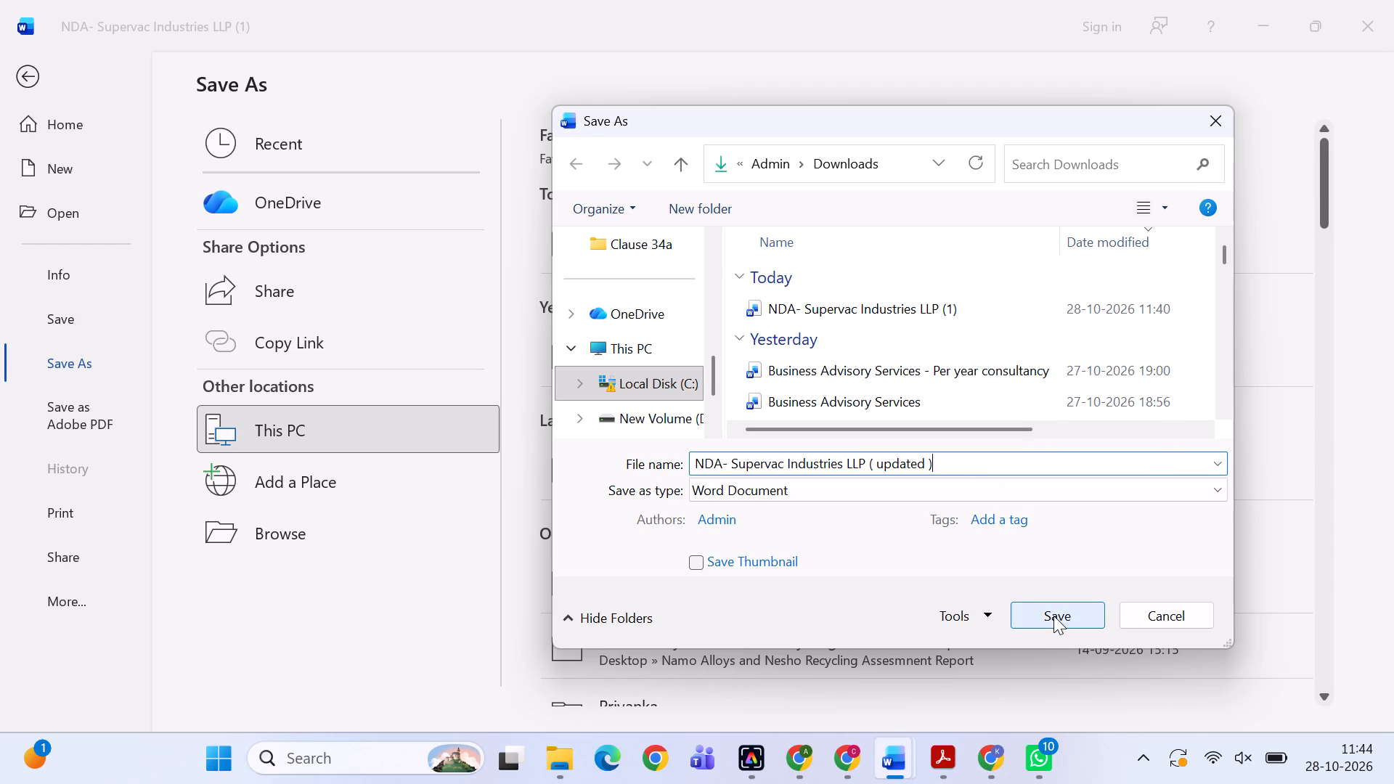
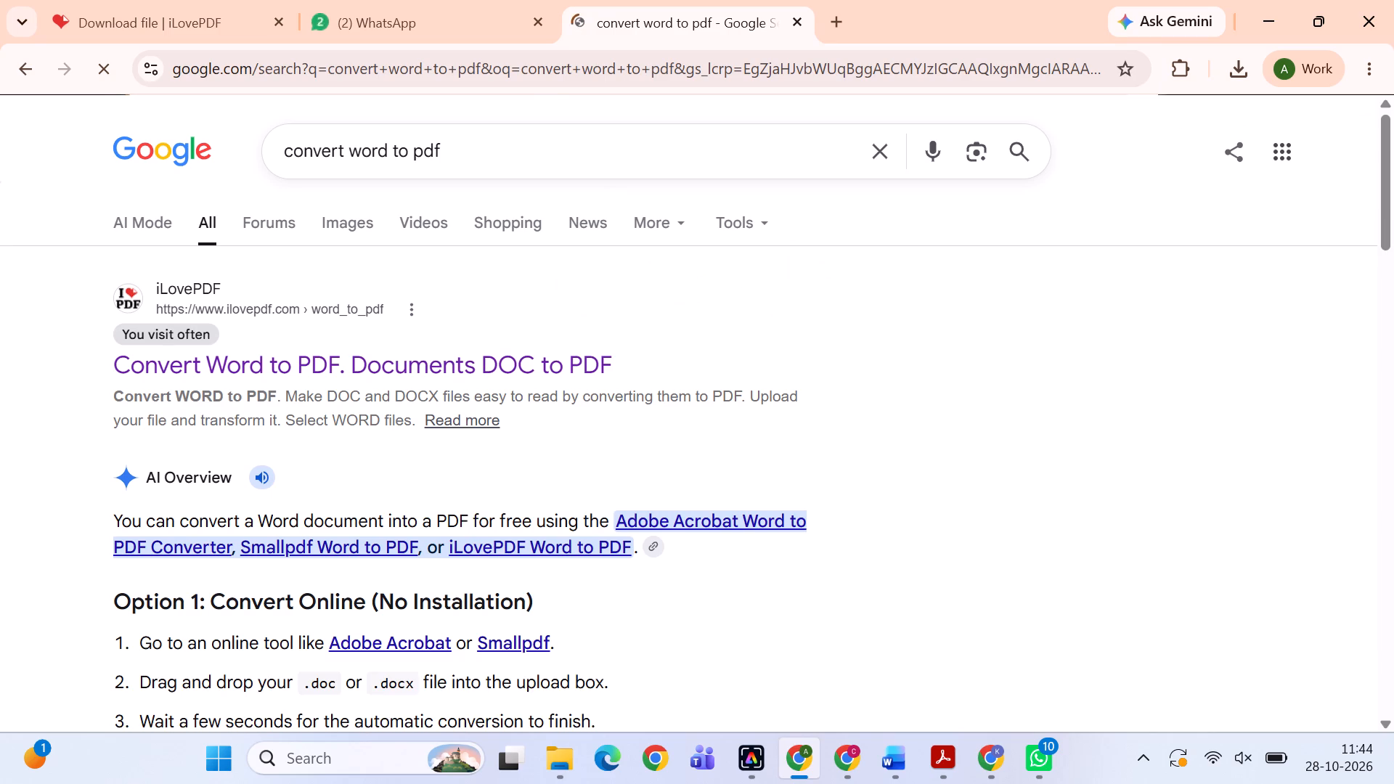
click(483, 366)
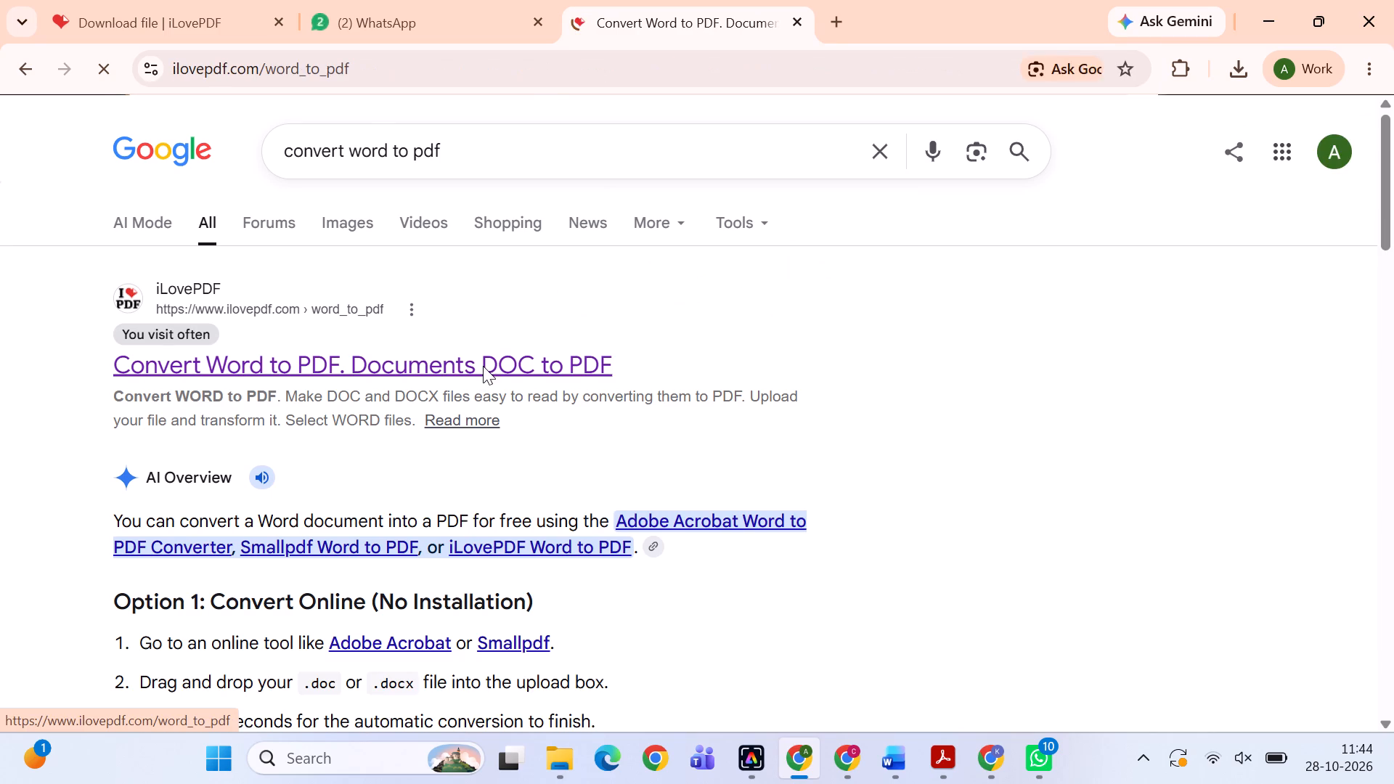
click(568, 371)
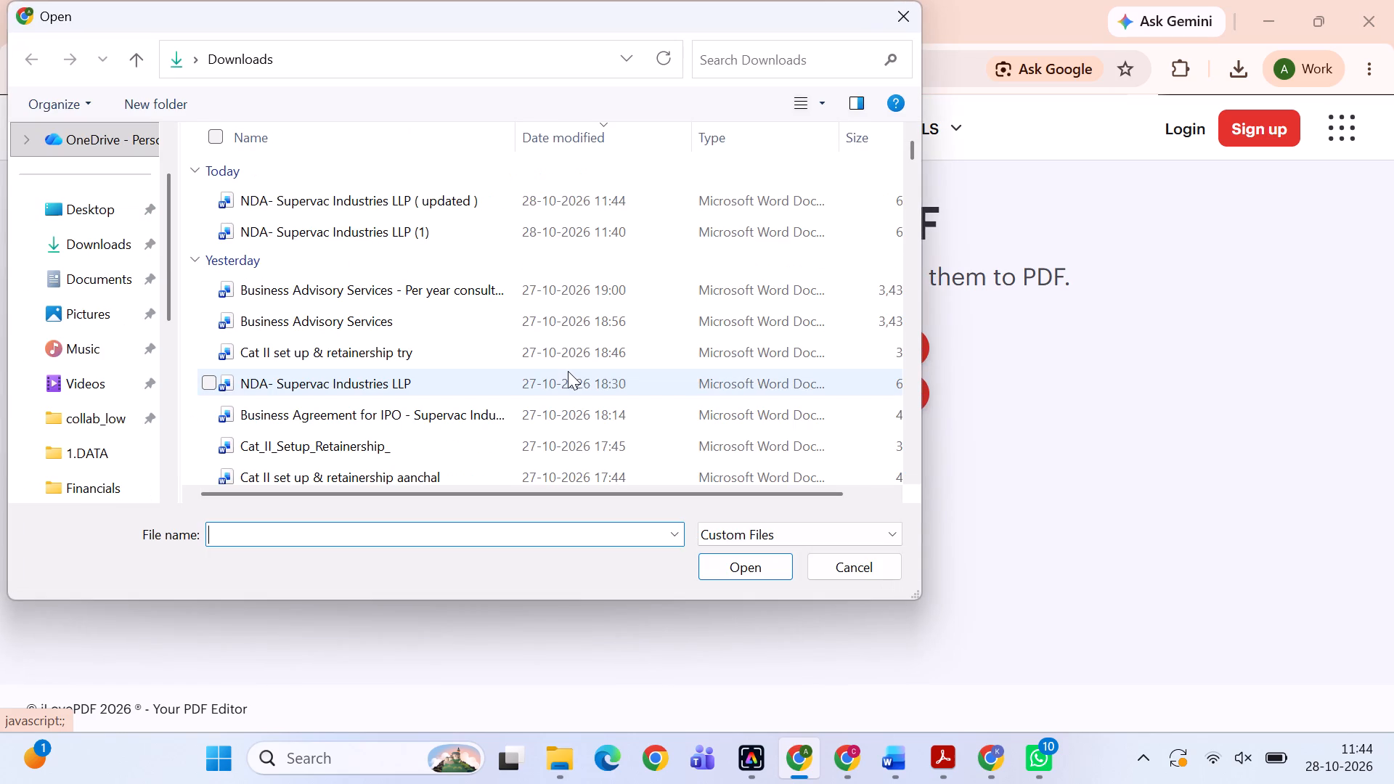
click(477, 202)
key(Return)
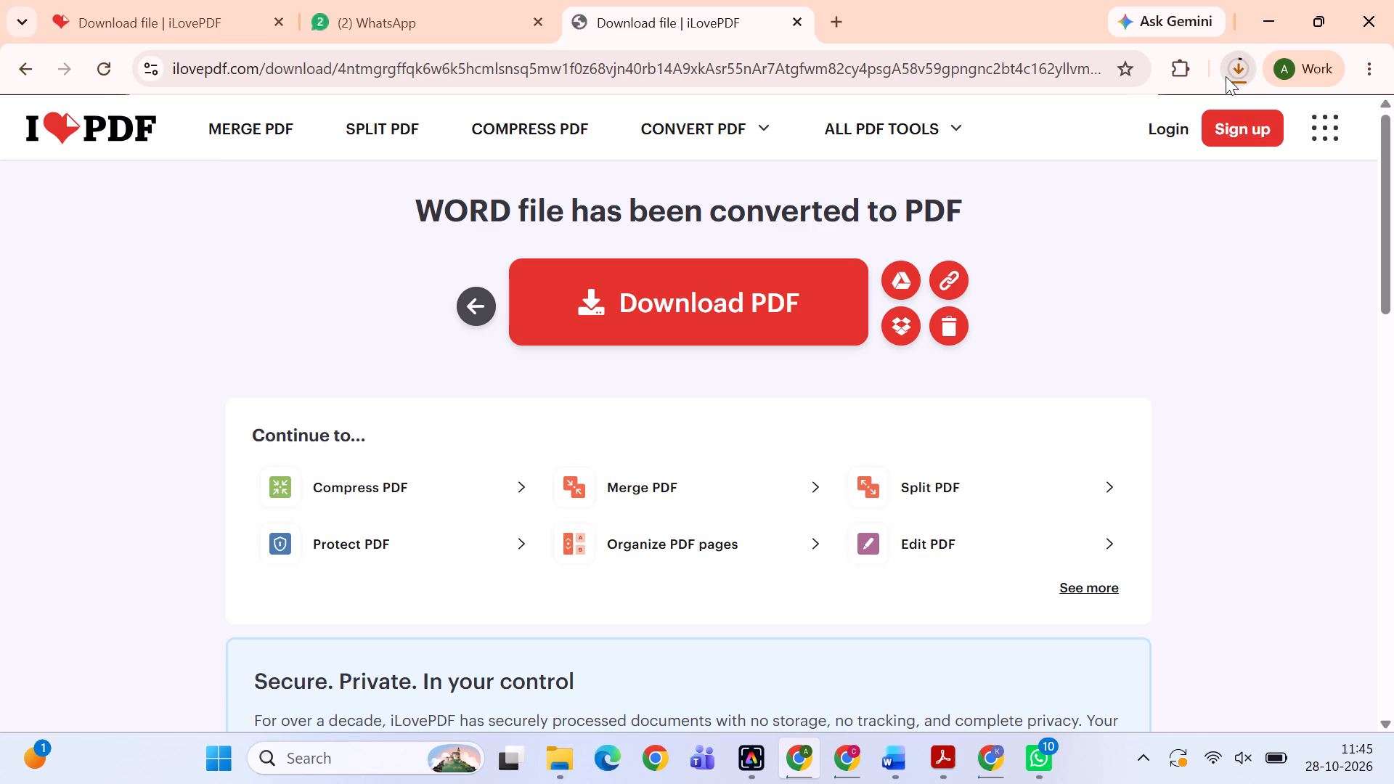
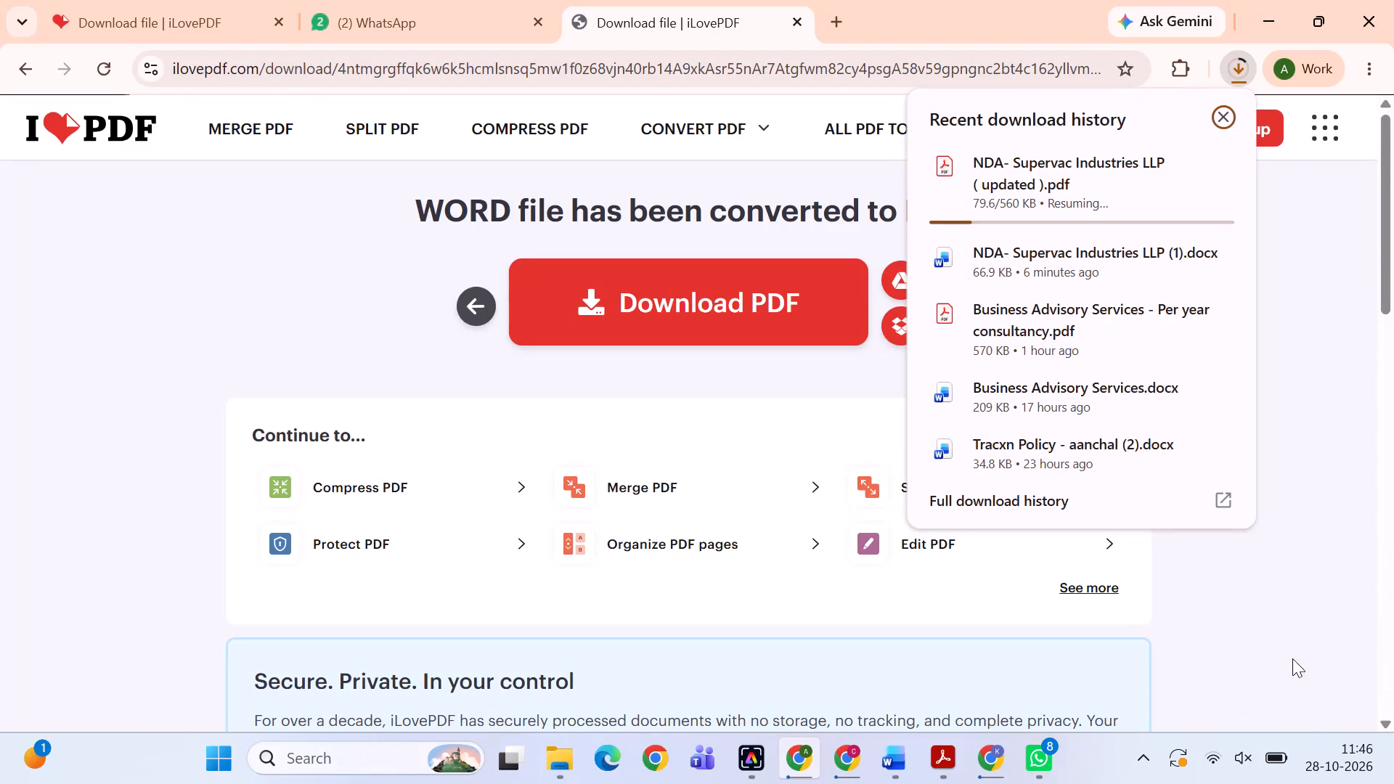
Switch the computer's Wi-Fi connection to the Comissionar-2_5GHz network.
click(1215, 759)
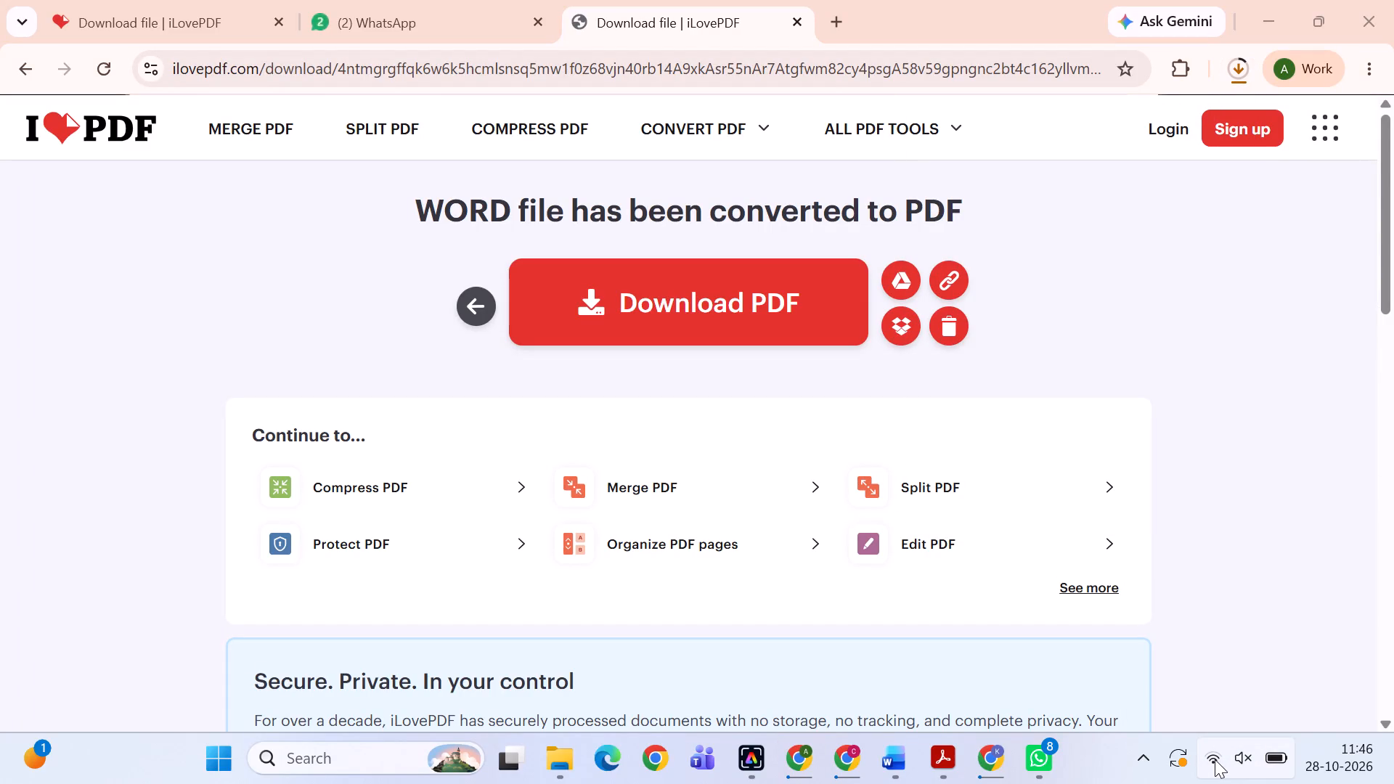
click(1215, 759)
click(1215, 759)
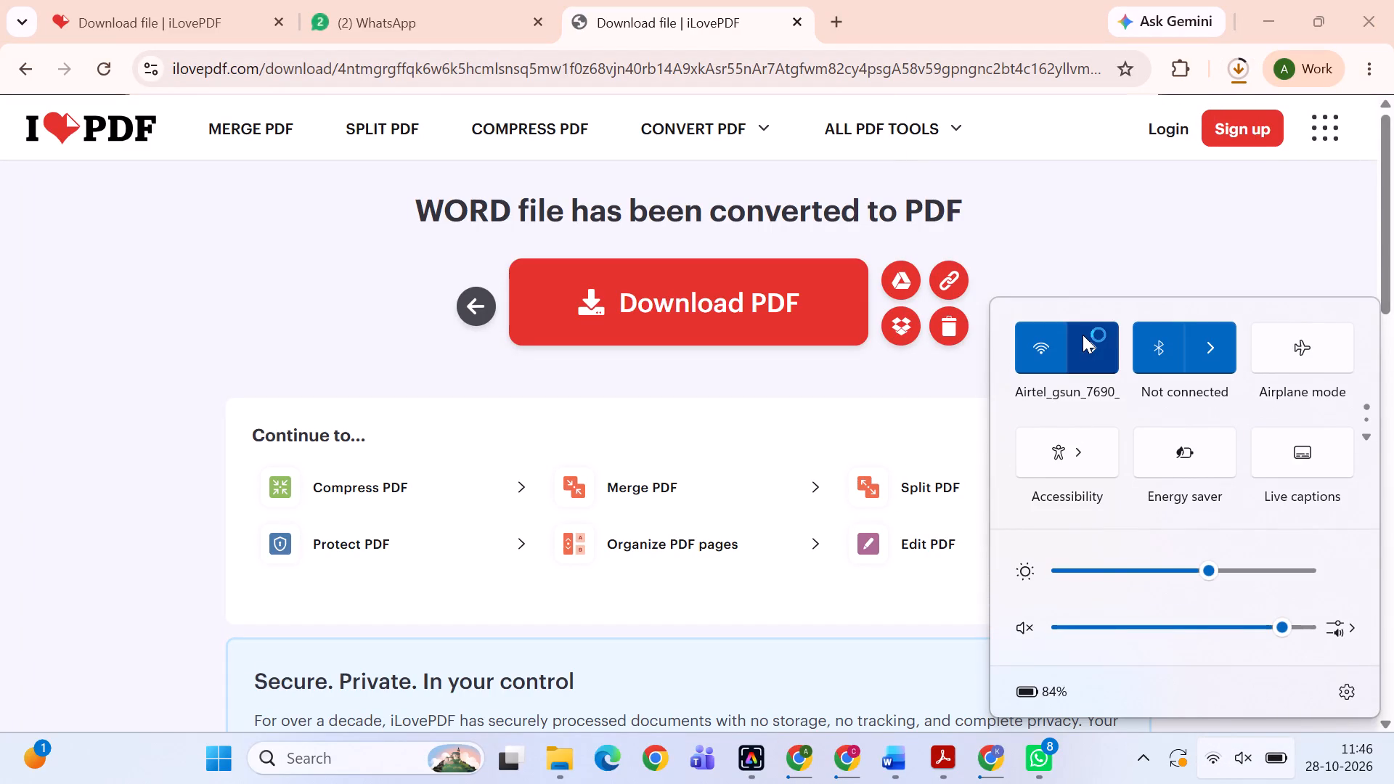
click(1083, 335)
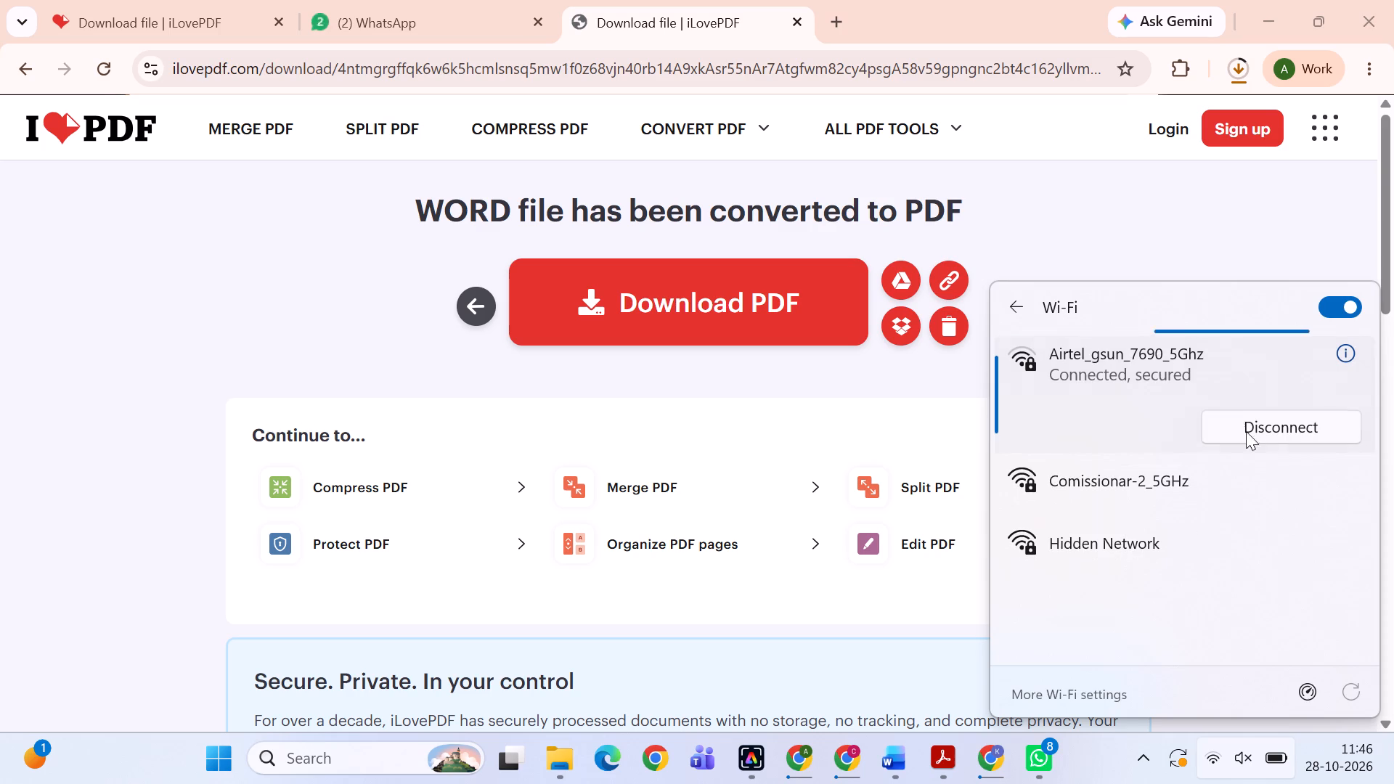
click(1214, 502)
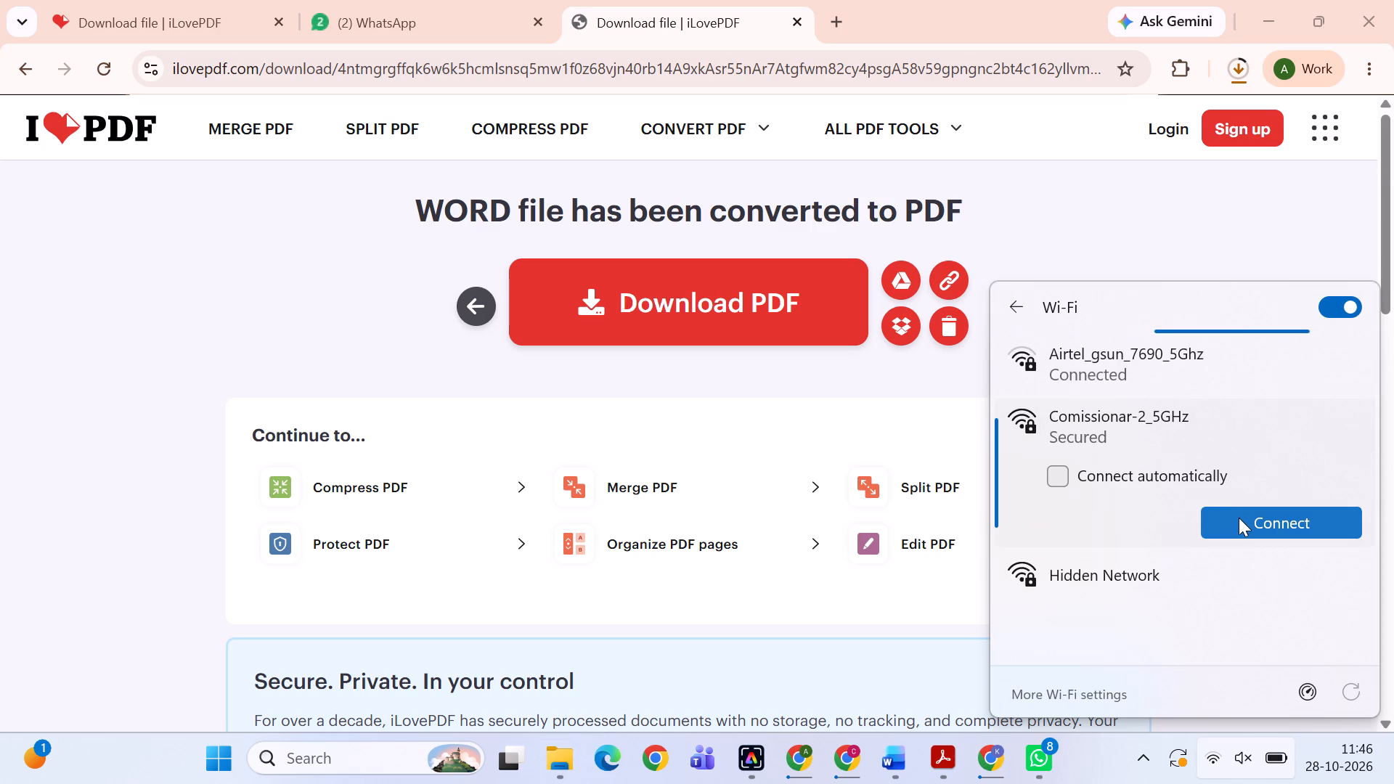
click(1239, 518)
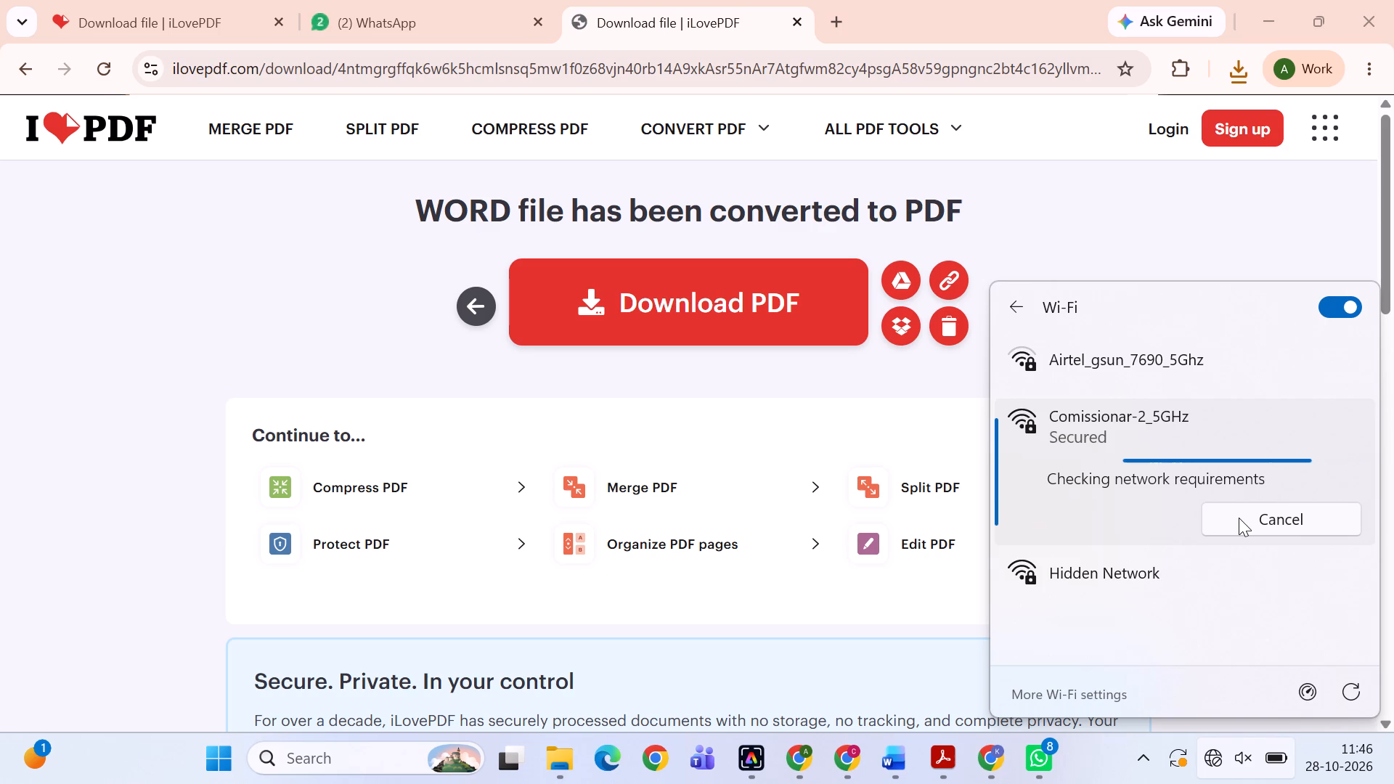
click(1182, 211)
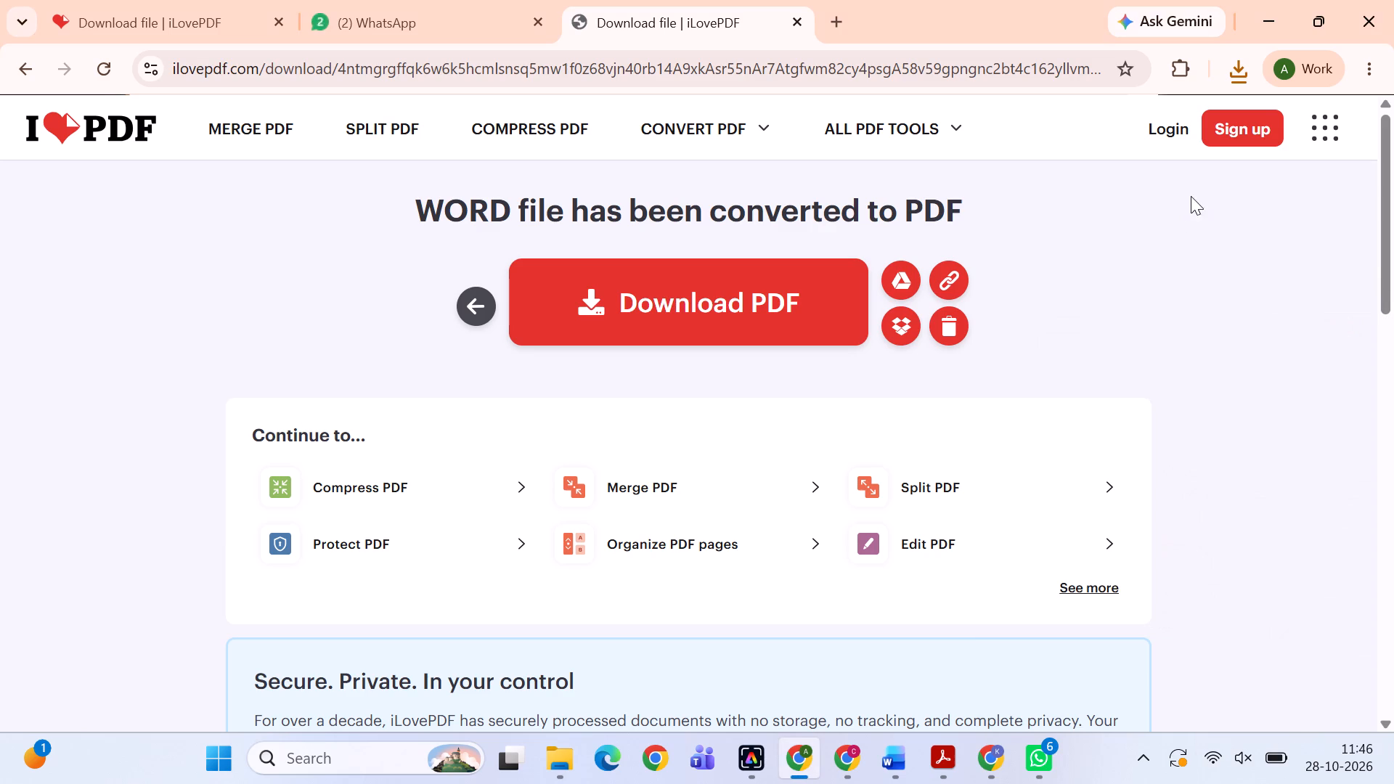
Resume the interrupted download of the "NDA- Supervac Industries LLP ( updated )" PDF.
click(1239, 73)
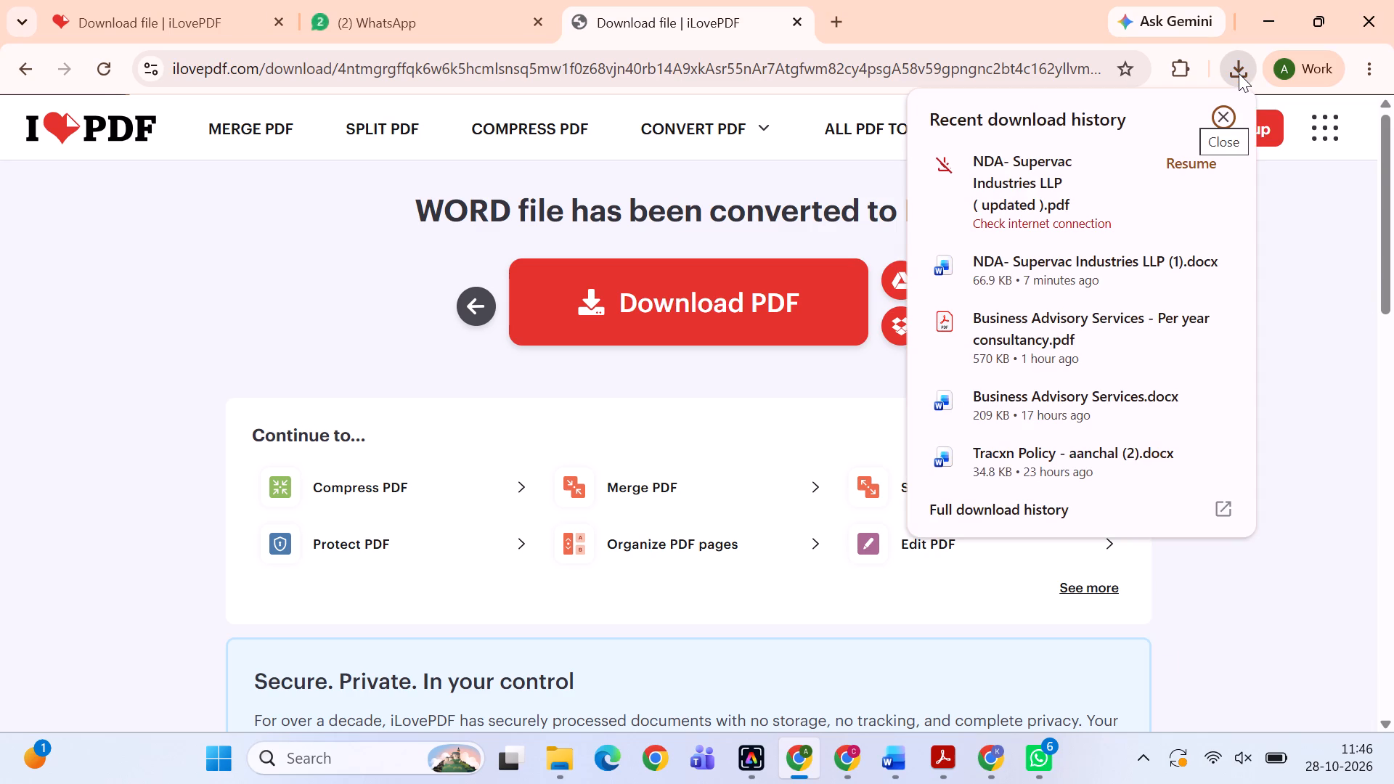
click(1176, 160)
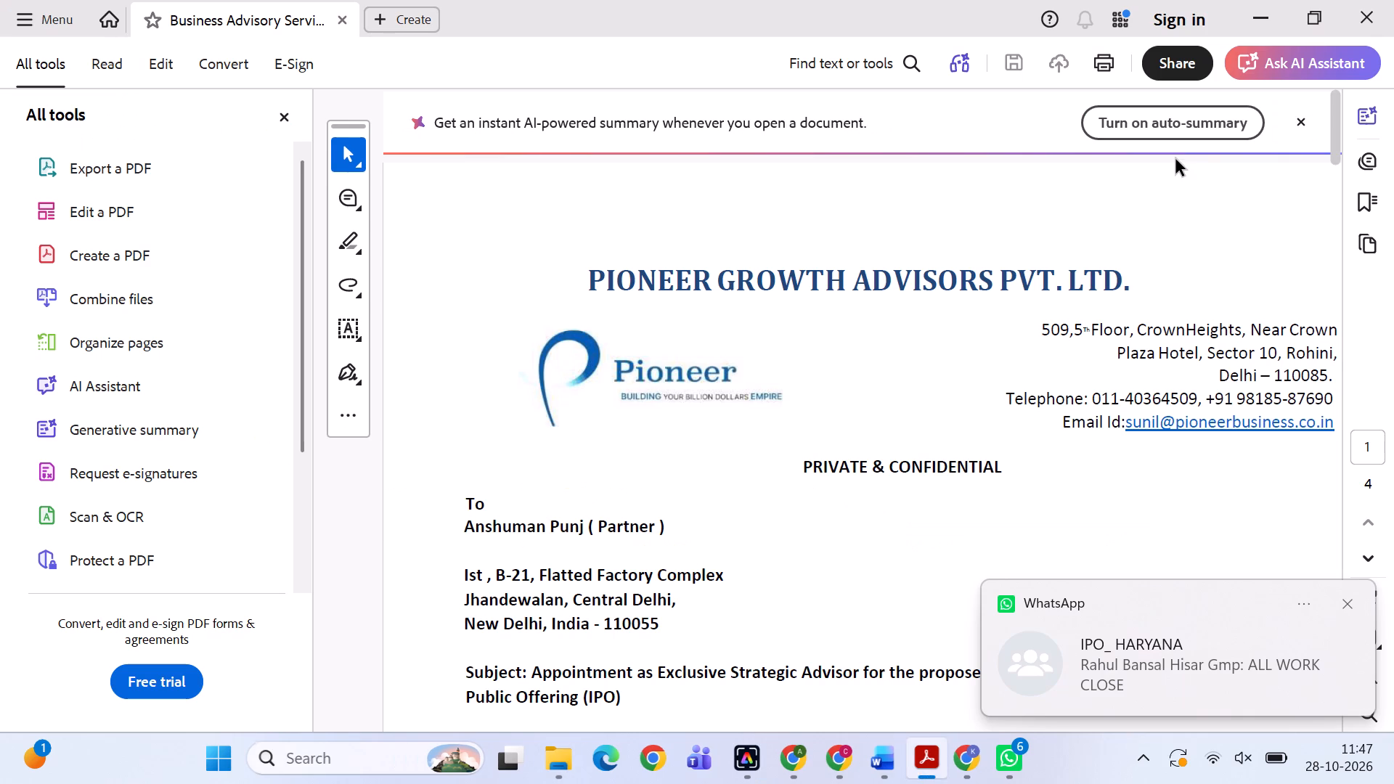
Check the agreement date and party clauses on the first page of the downloaded NDA PDF in Acrobat, and close Acrobat.
scroll(894, 555, down, 1)
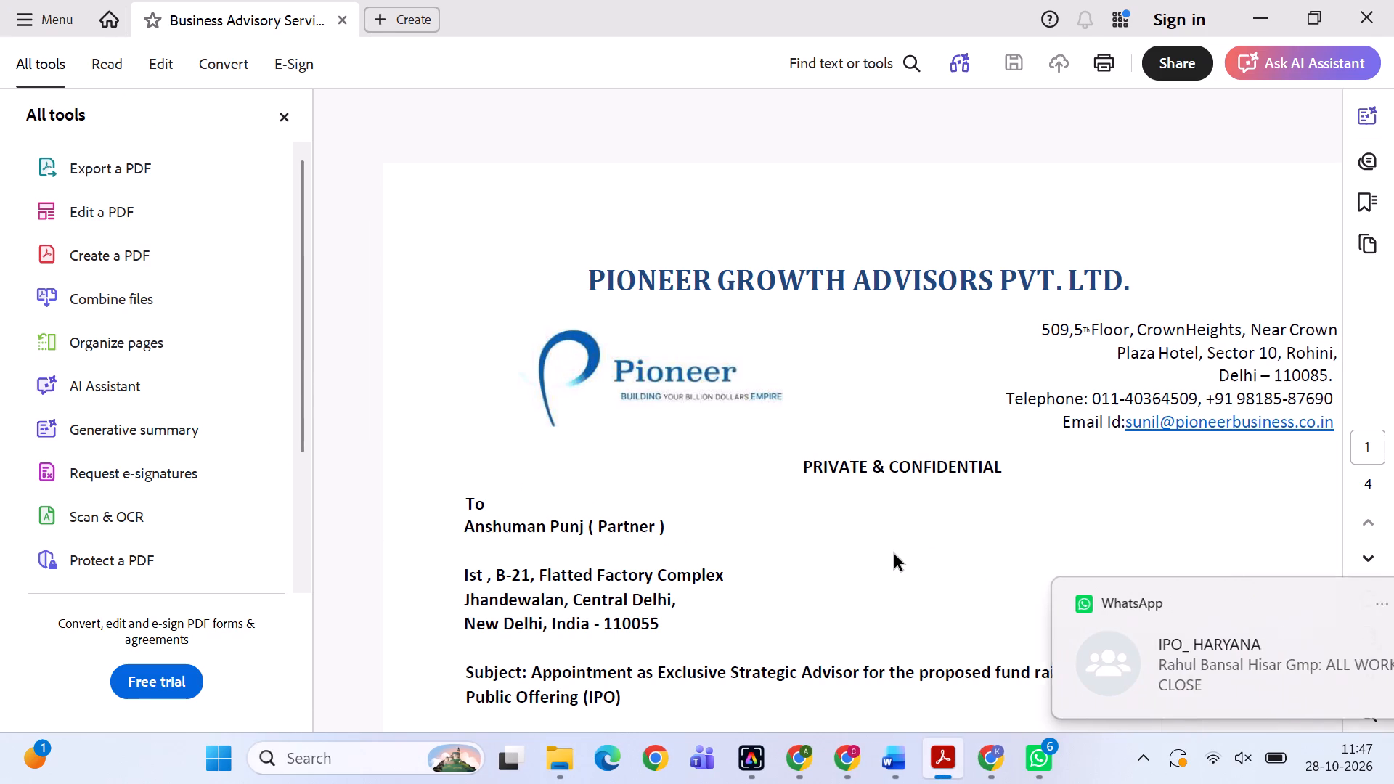
scroll(796, 547, down, 2)
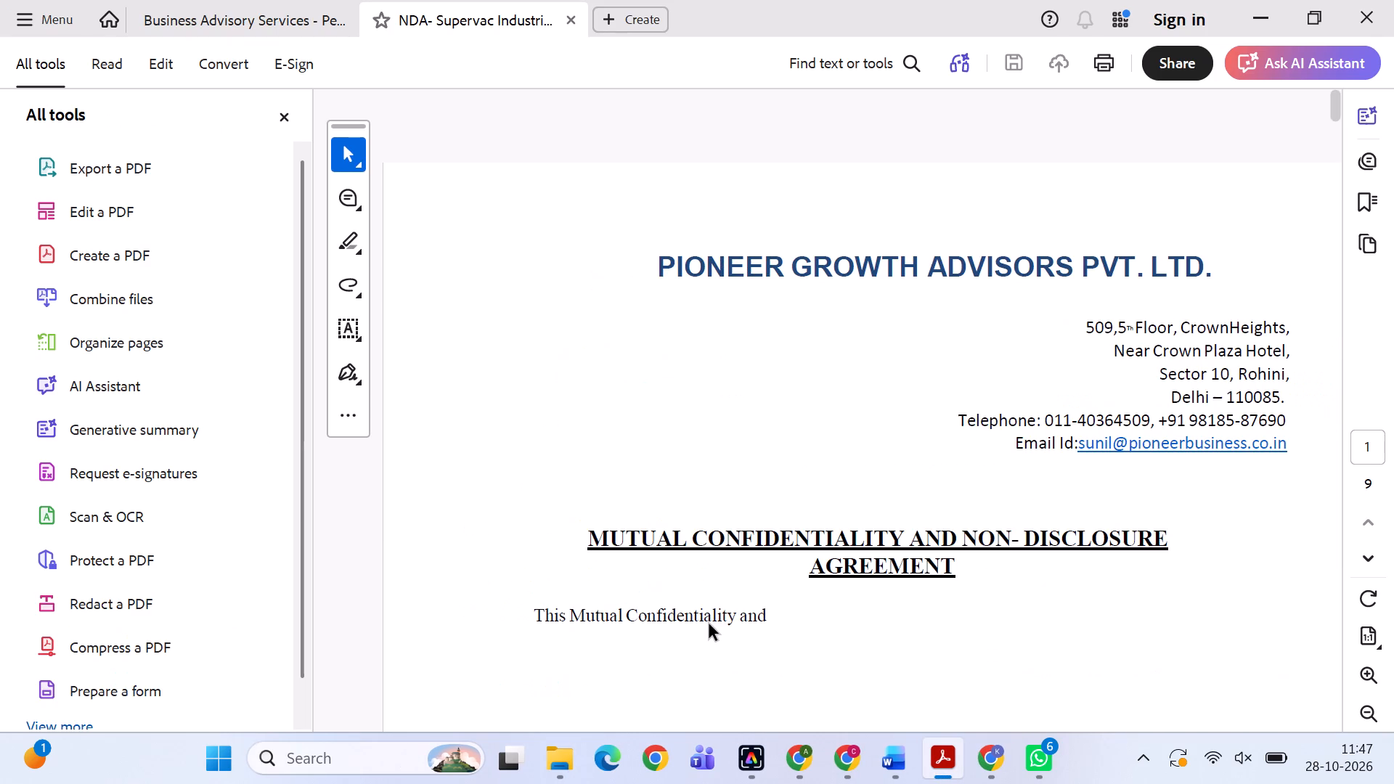
scroll(709, 624, down, 1)
scroll(786, 573, down, 3)
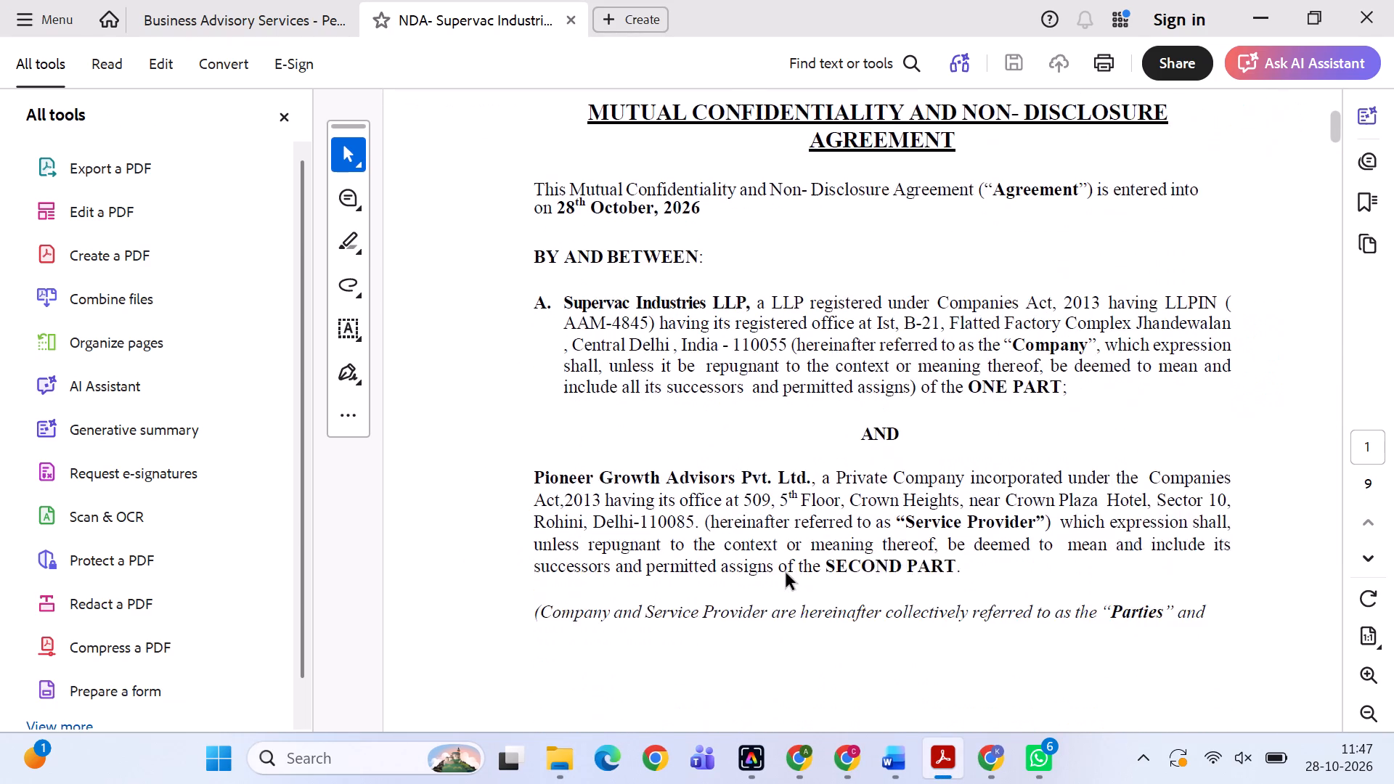
scroll(786, 573, down, 4)
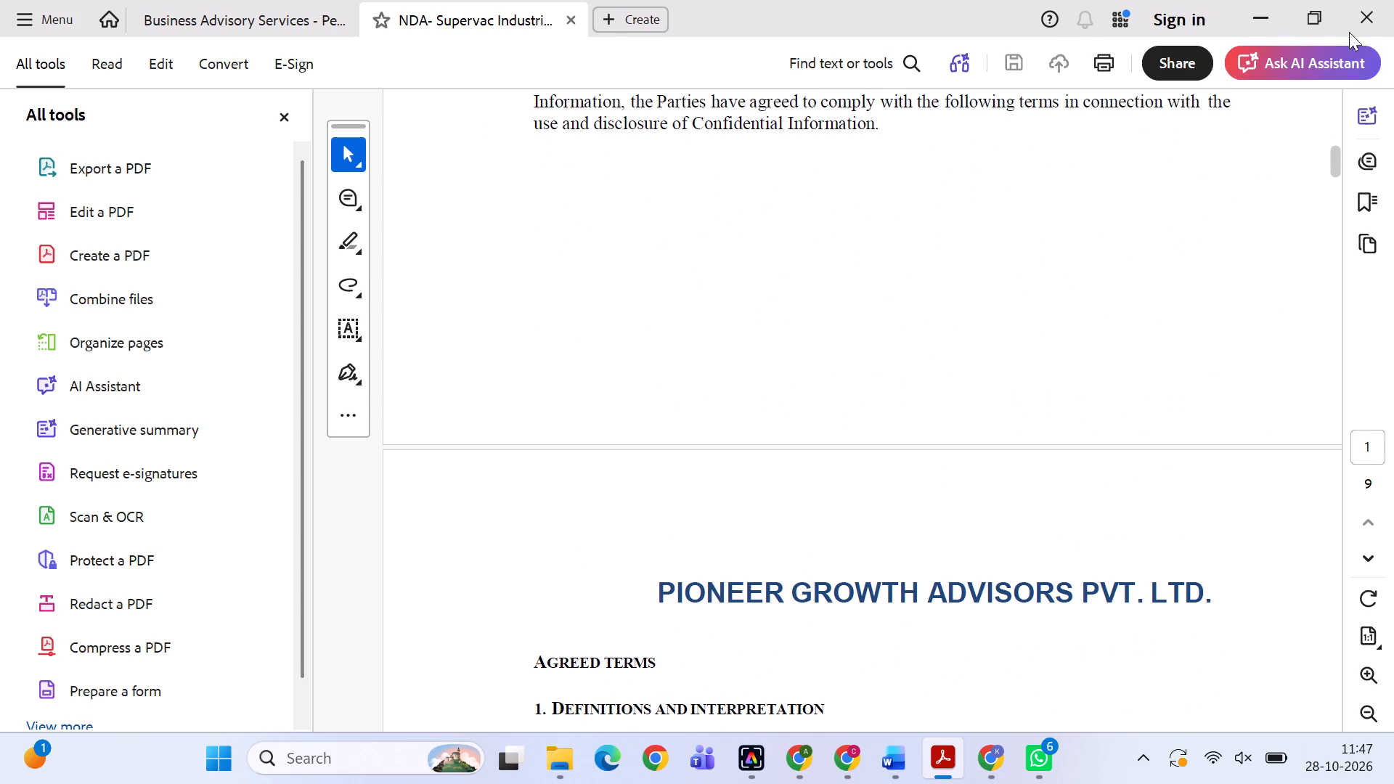
click(1376, 4)
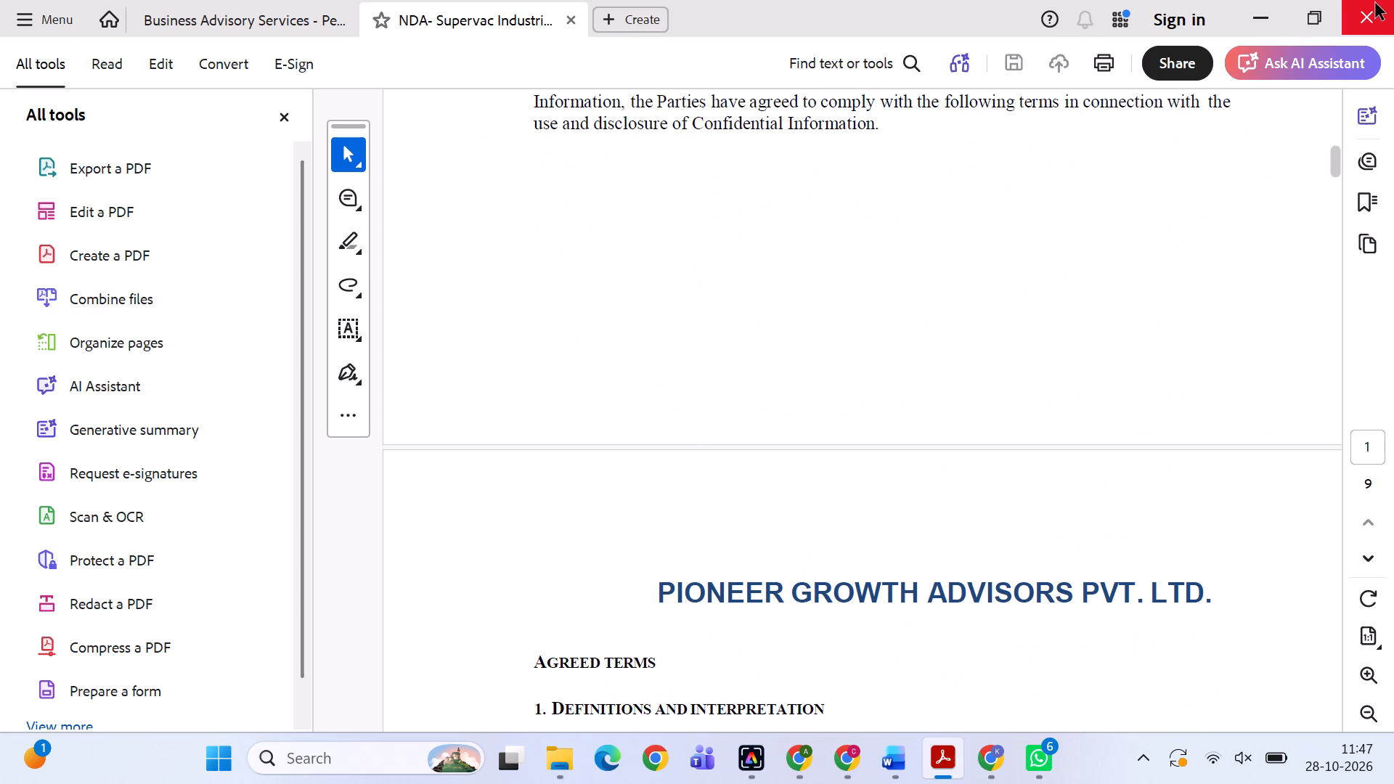
scroll(1213, 407, up, 6)
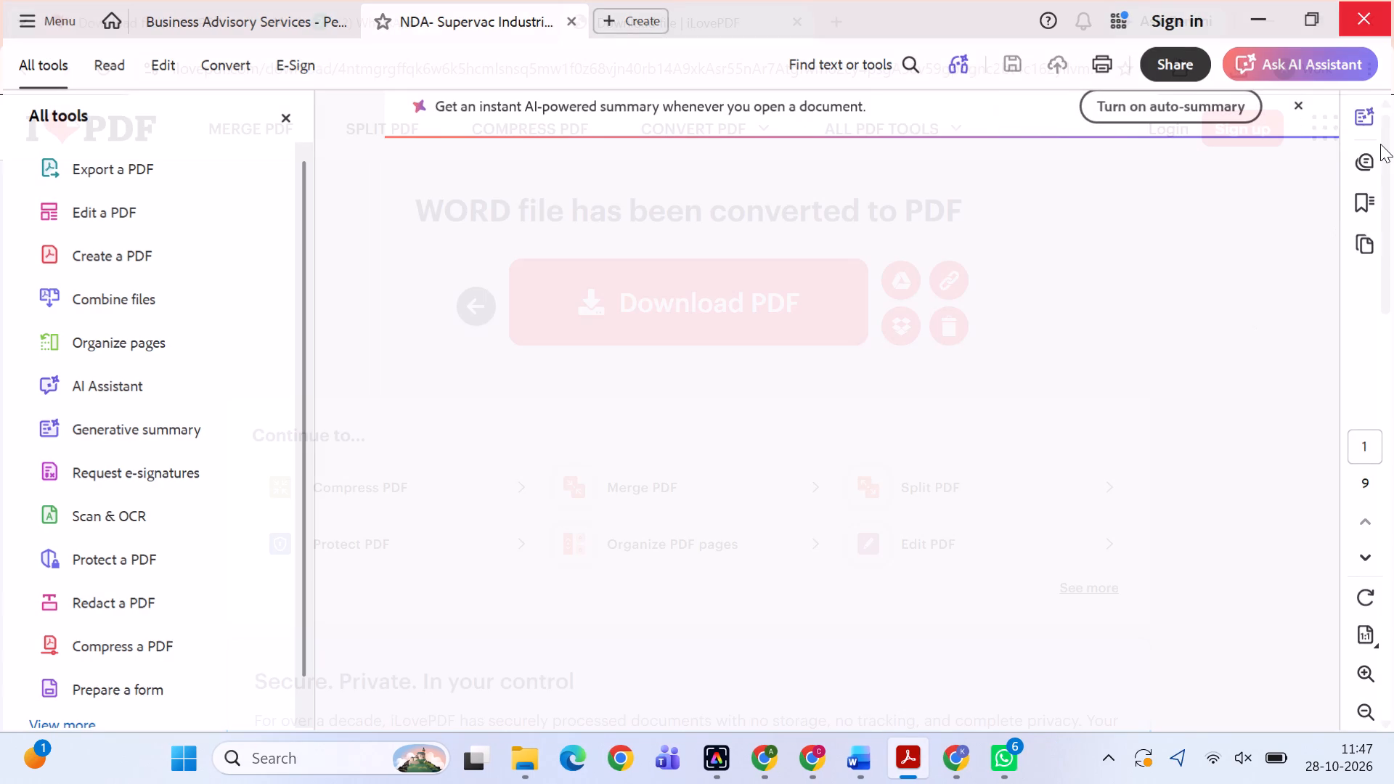
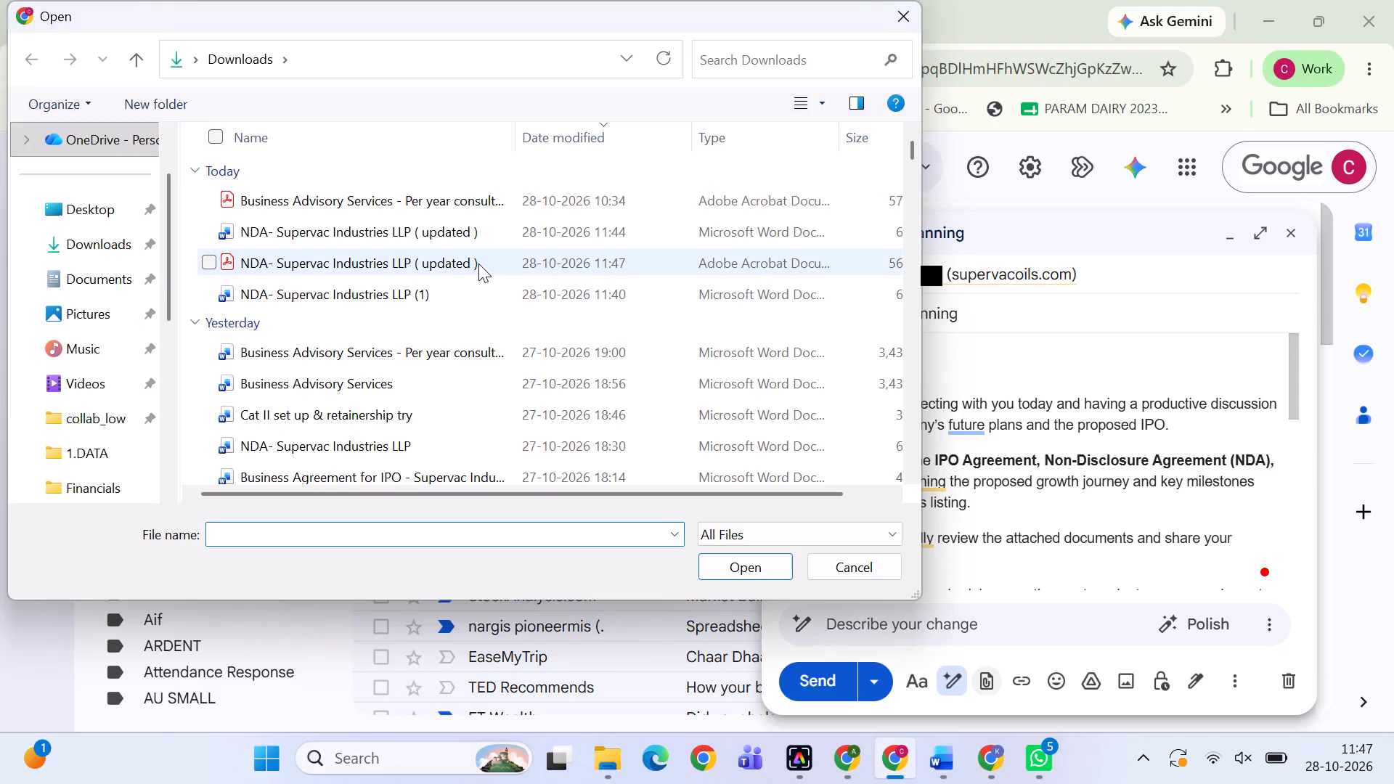
Rename the updated agreement's PDF in the Downloads folder as "NDA- Supervac Industries LLP".
right_click(478, 264)
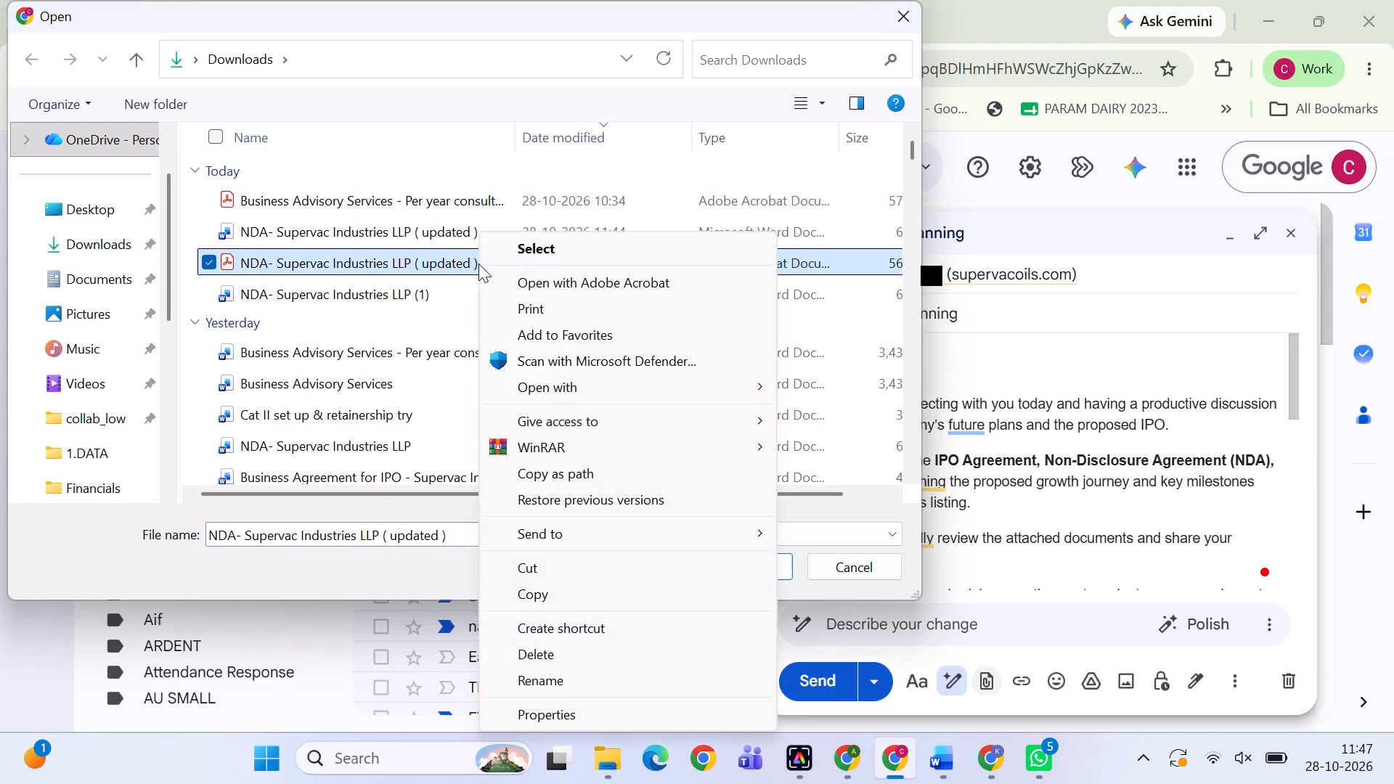
click(566, 677)
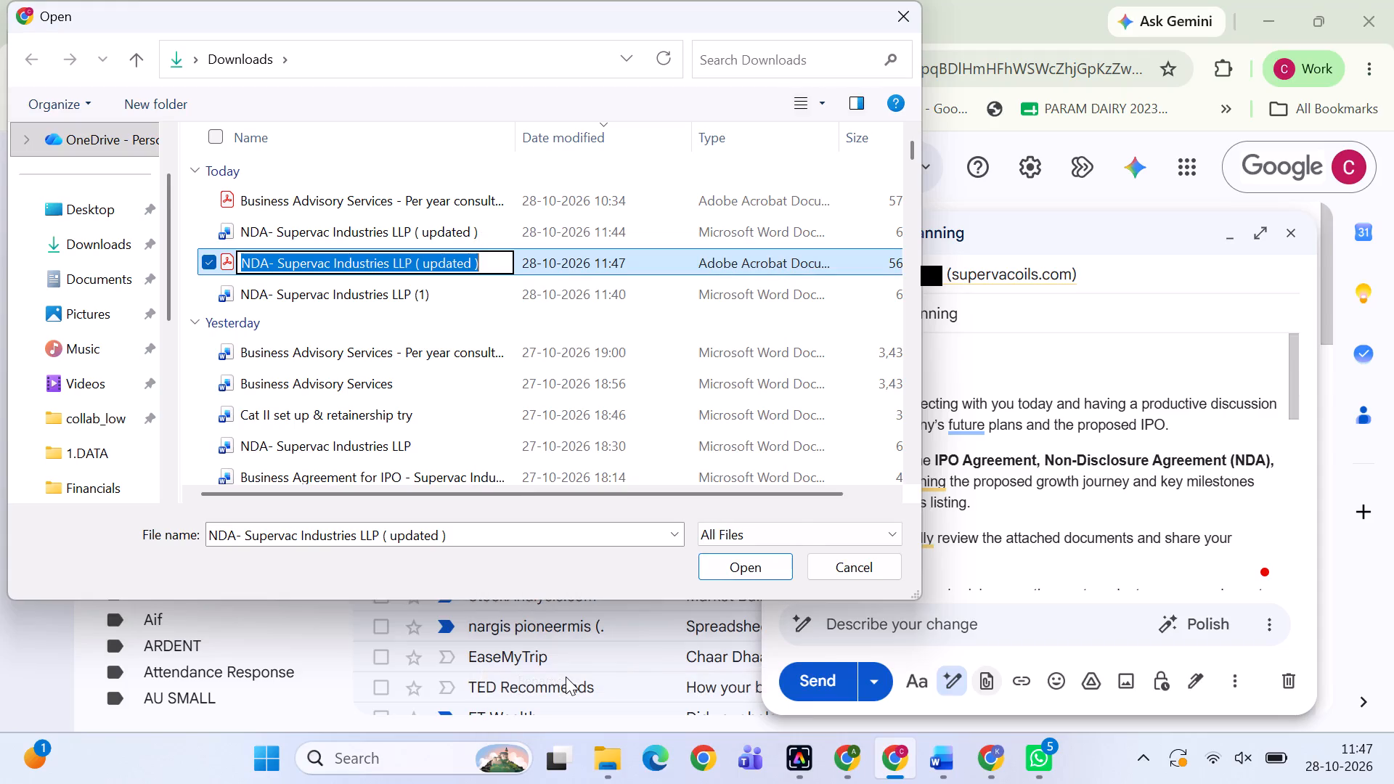
click(490, 260)
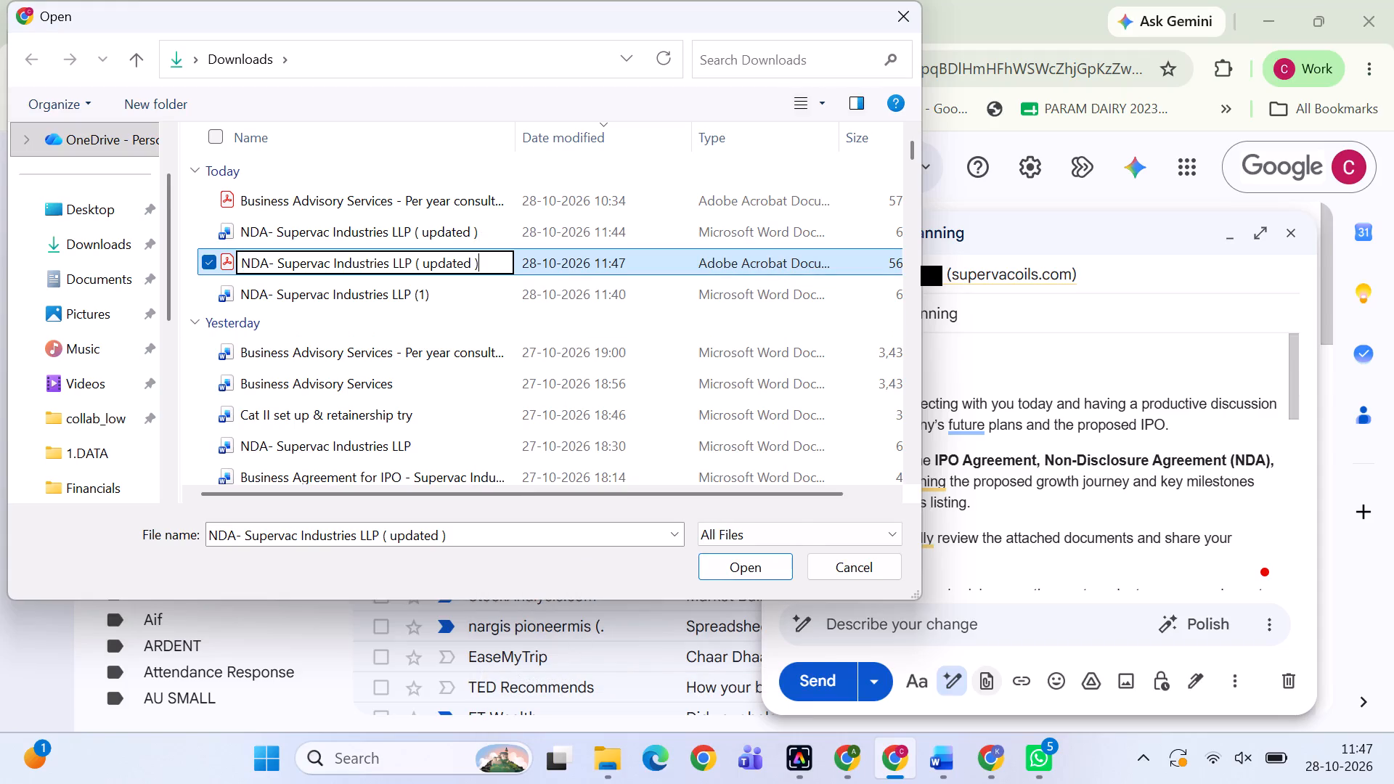
key(BackSpace)
key(BackSpace)
key(BackSpace)
key(BackSpace)
key(BackSpace)
key(BackSpace)
key(BackSpace)
key(BackSpace)
key(BackSpace)
key(BackSpace)
key(BackSpace)
key(BackSpace)
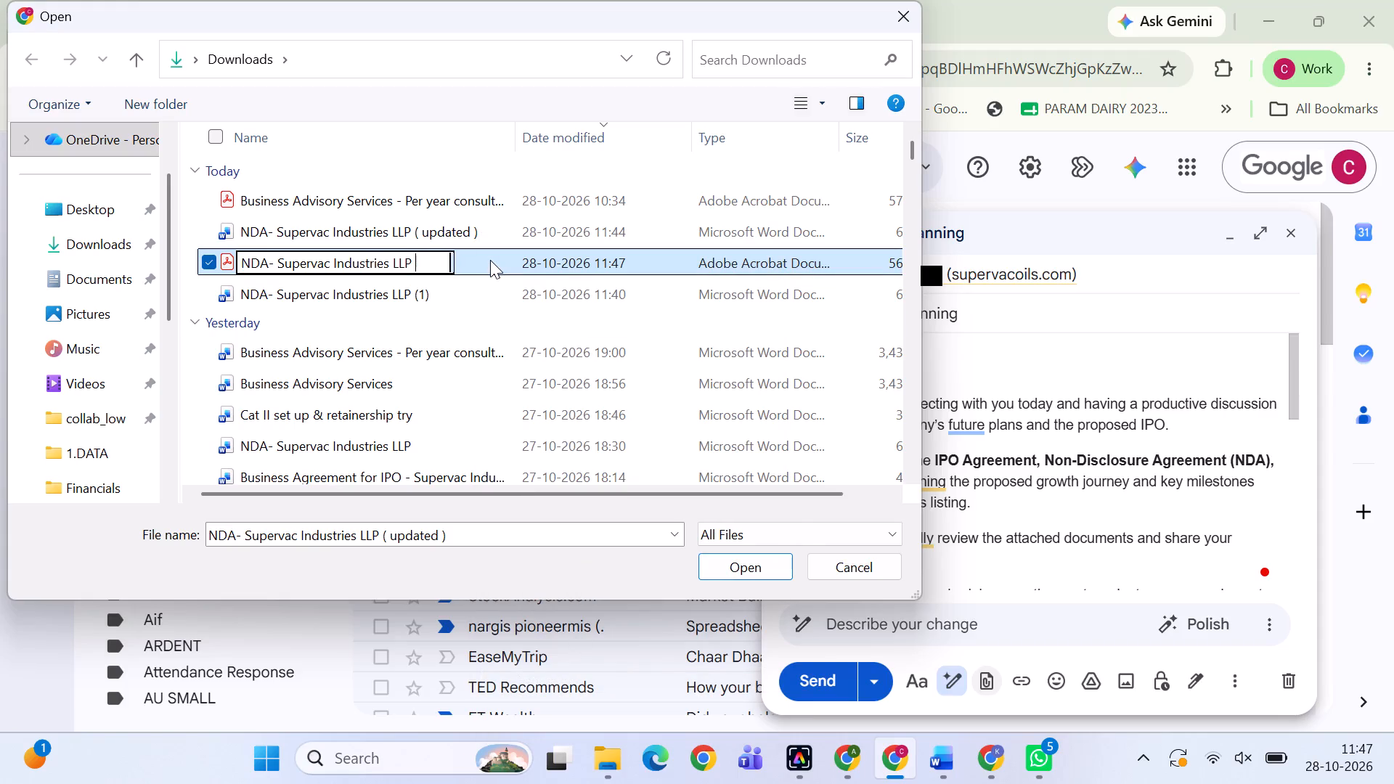
key(Return)
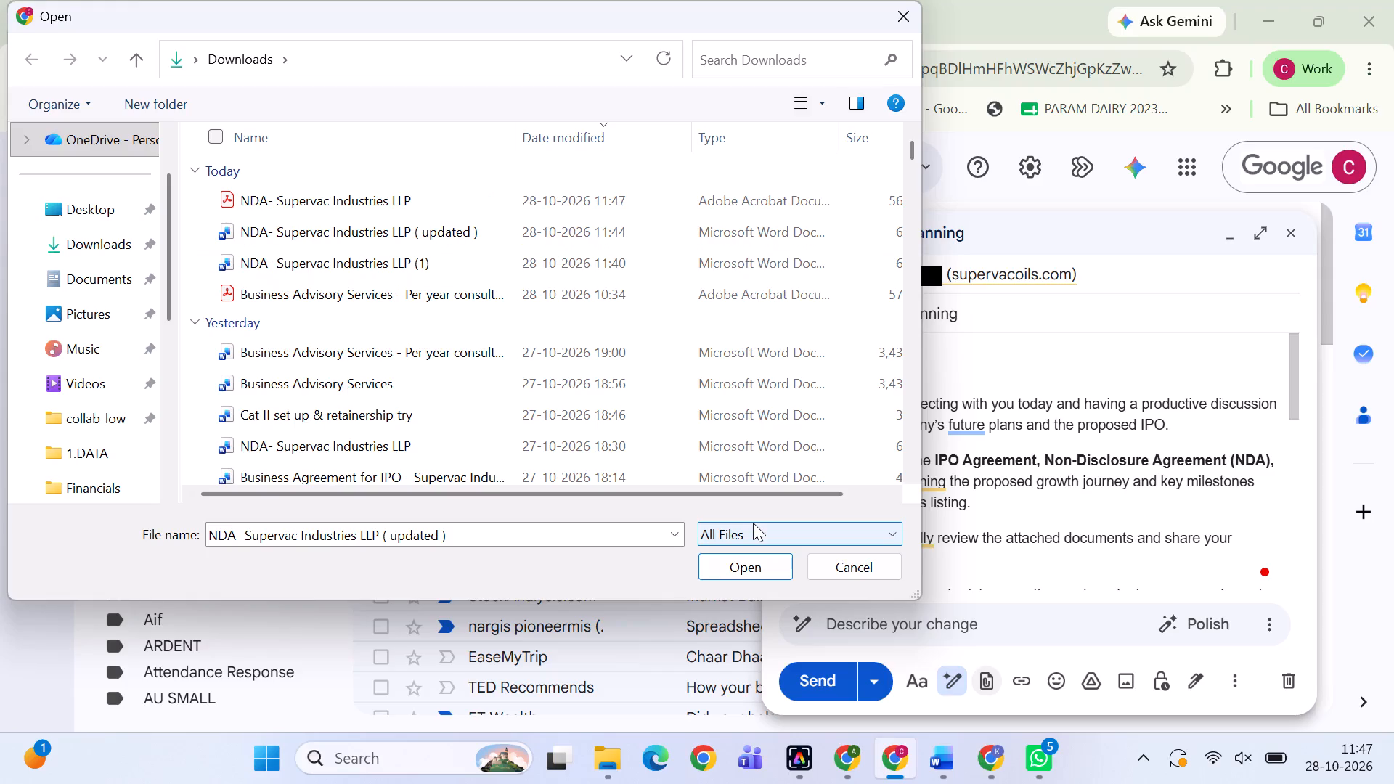
Attach the PDF "NDA- Supervac Industries LLP" from the Downloads folder to the Gmail draft about the IPO and Non-Disclosure Agreements.
key(Return)
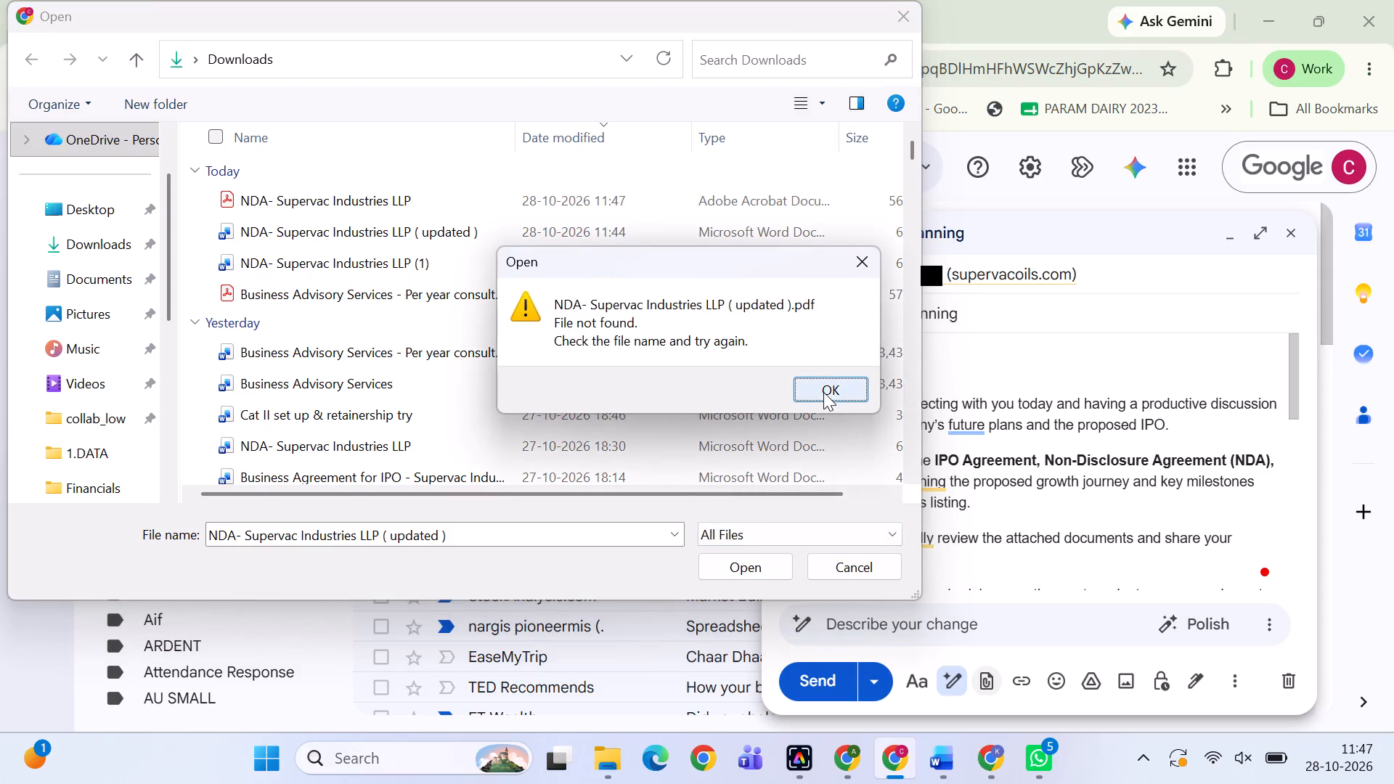
click(823, 392)
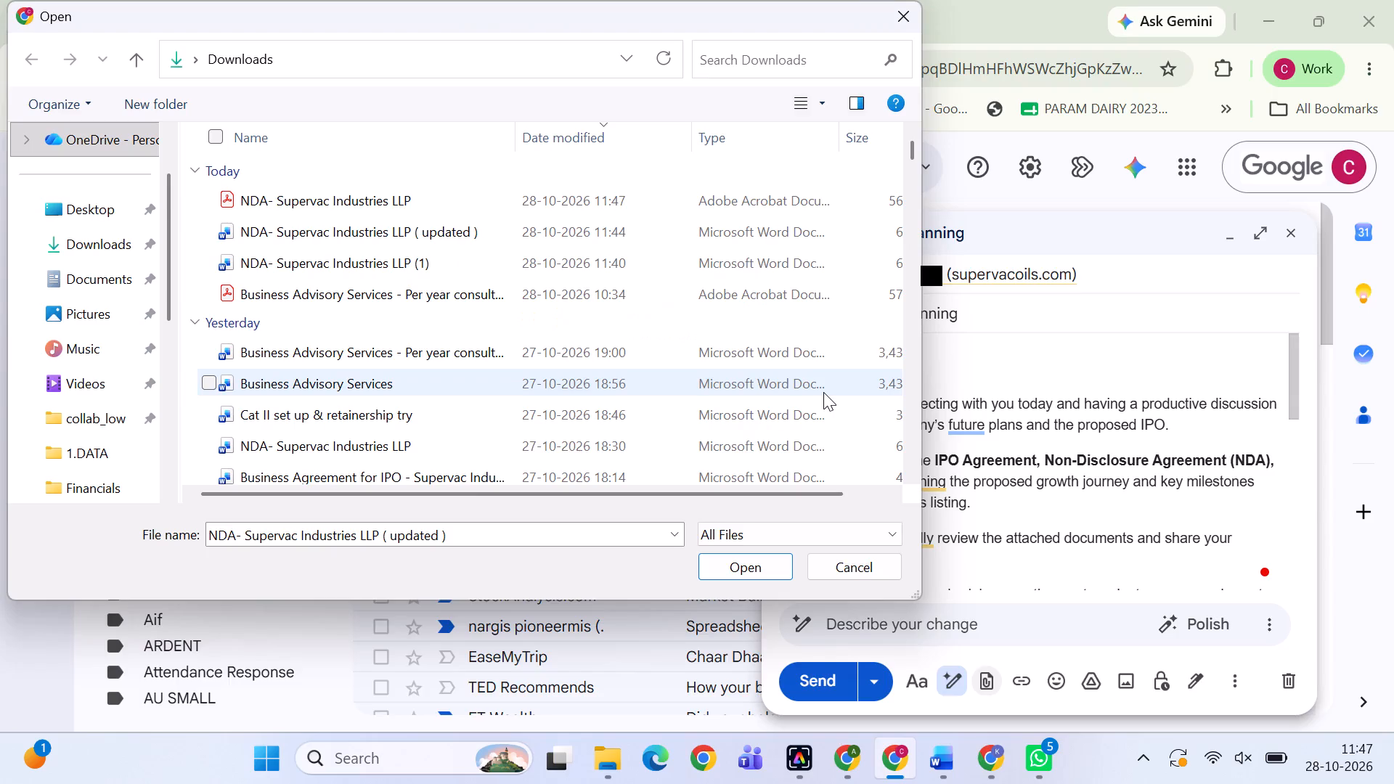
click(408, 200)
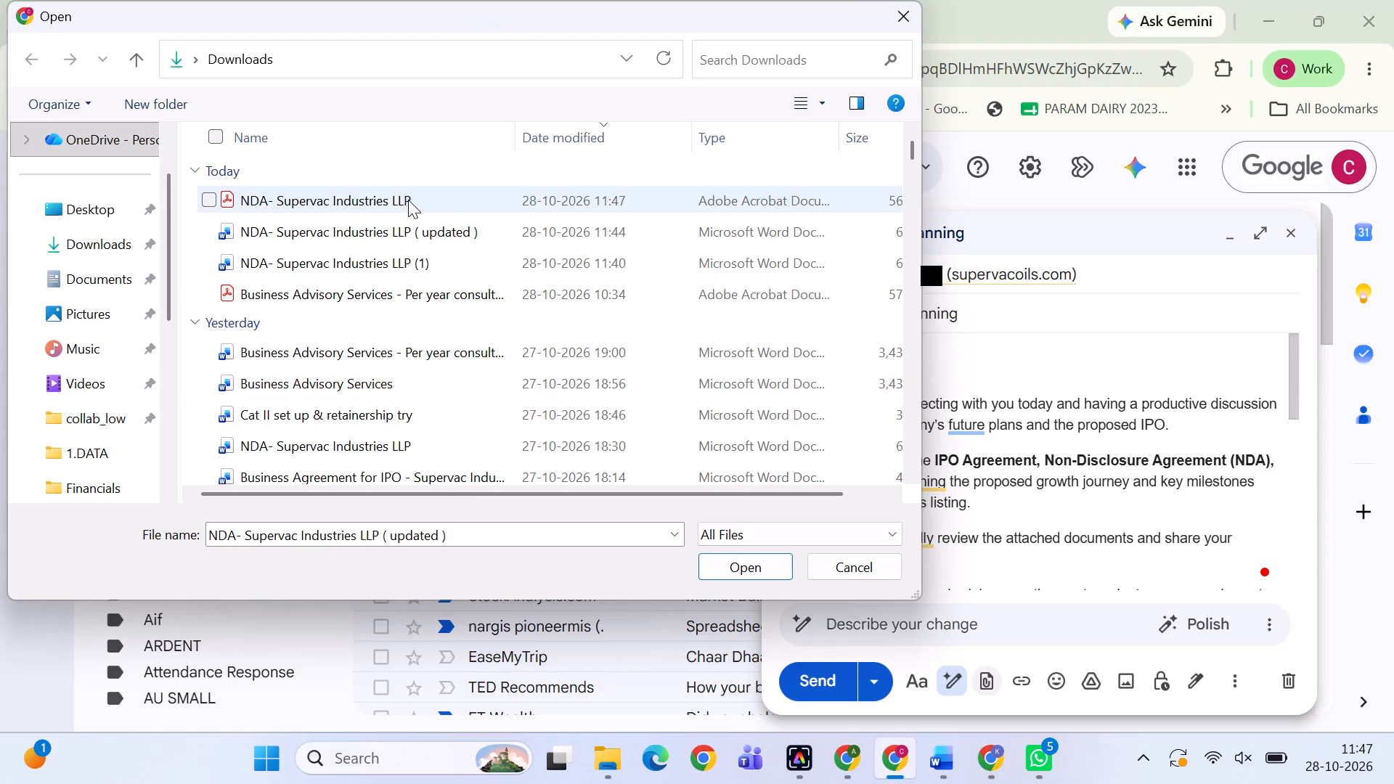
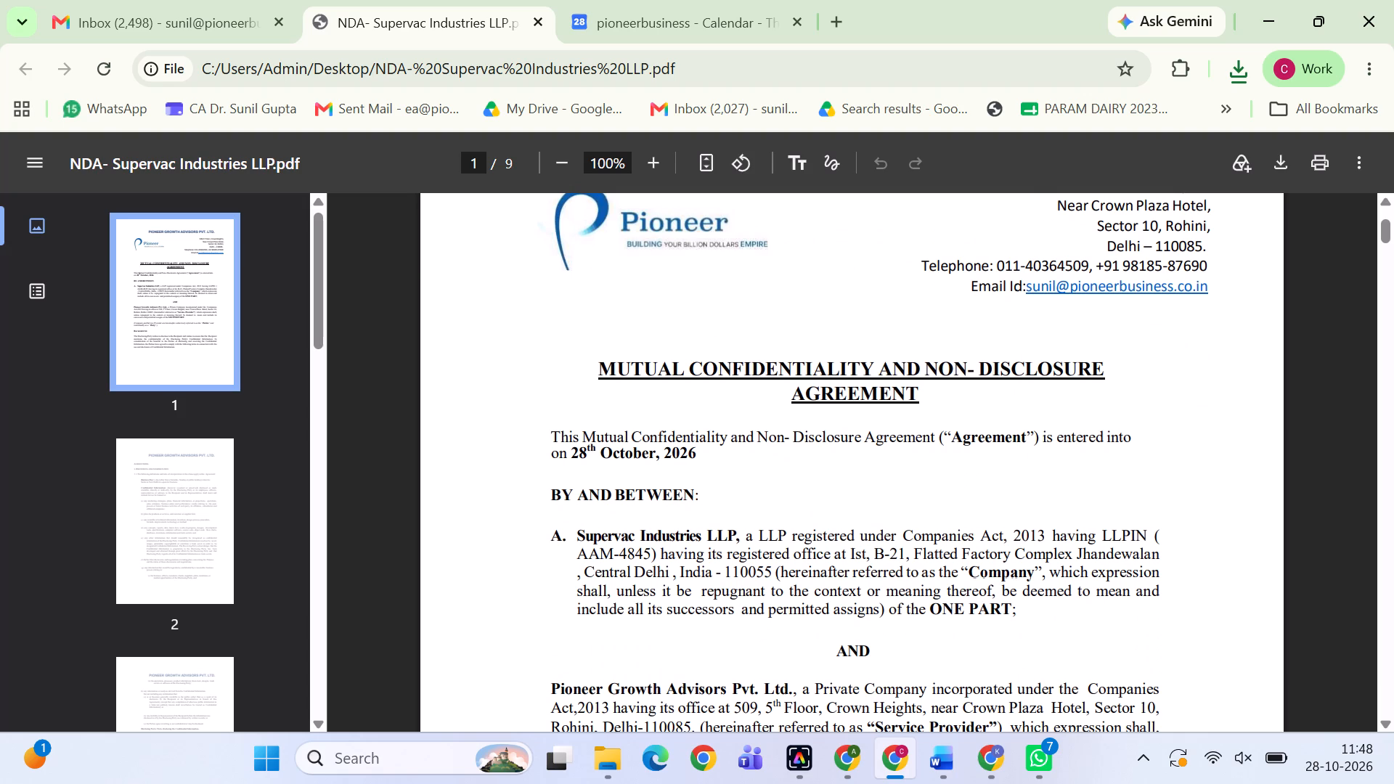
Review the NDA- Supervac Industries LLP PDF from the parties' details on the first page through to the signature block on page 9.
scroll(831, 409, down, 2)
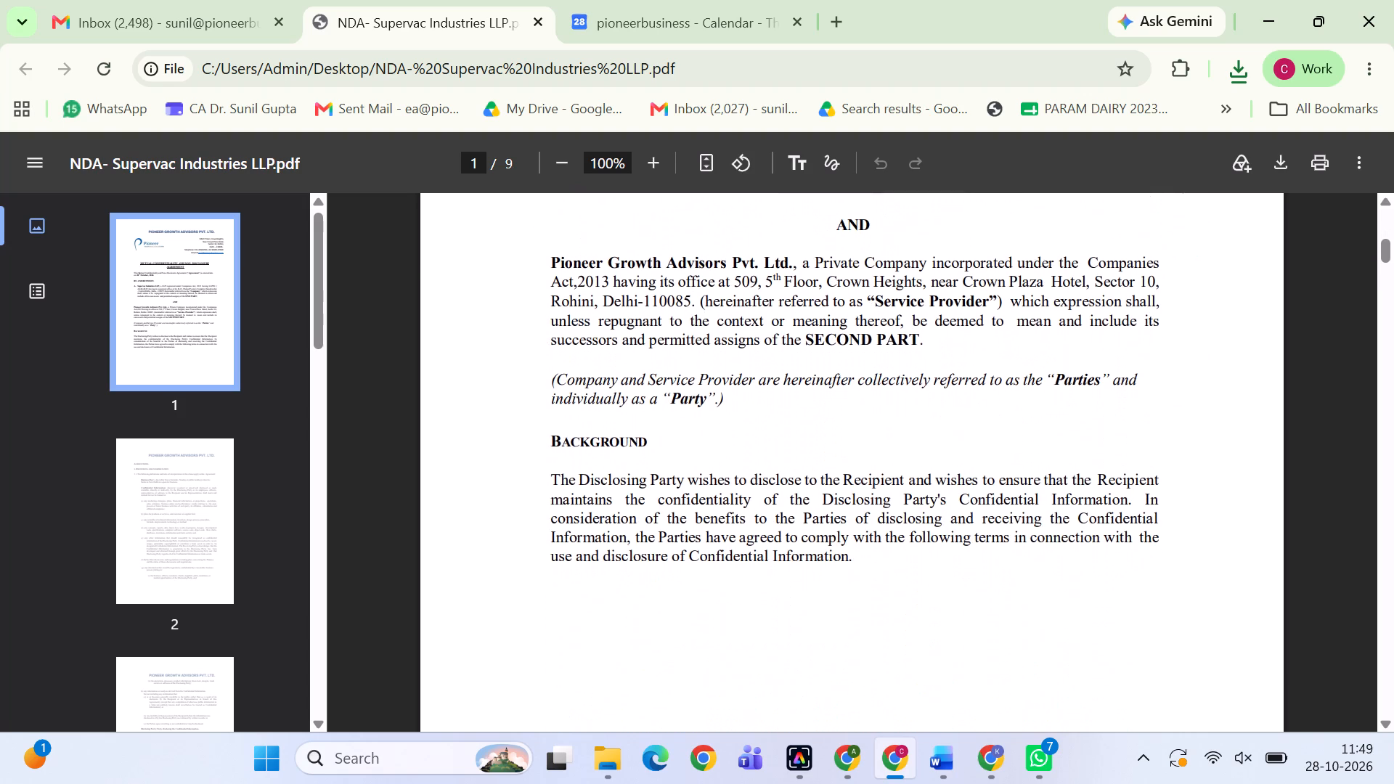
scroll(831, 409, down, 15)
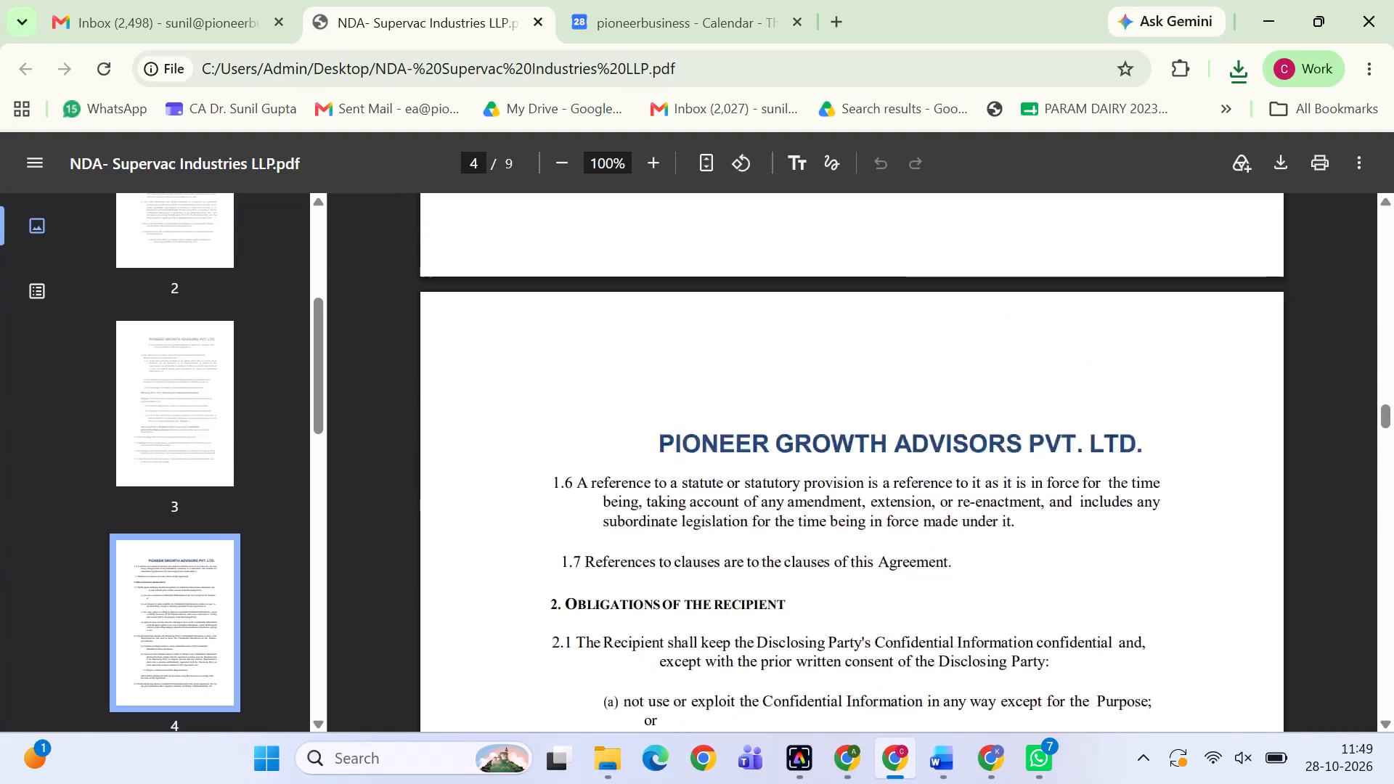
scroll(831, 409, down, 4)
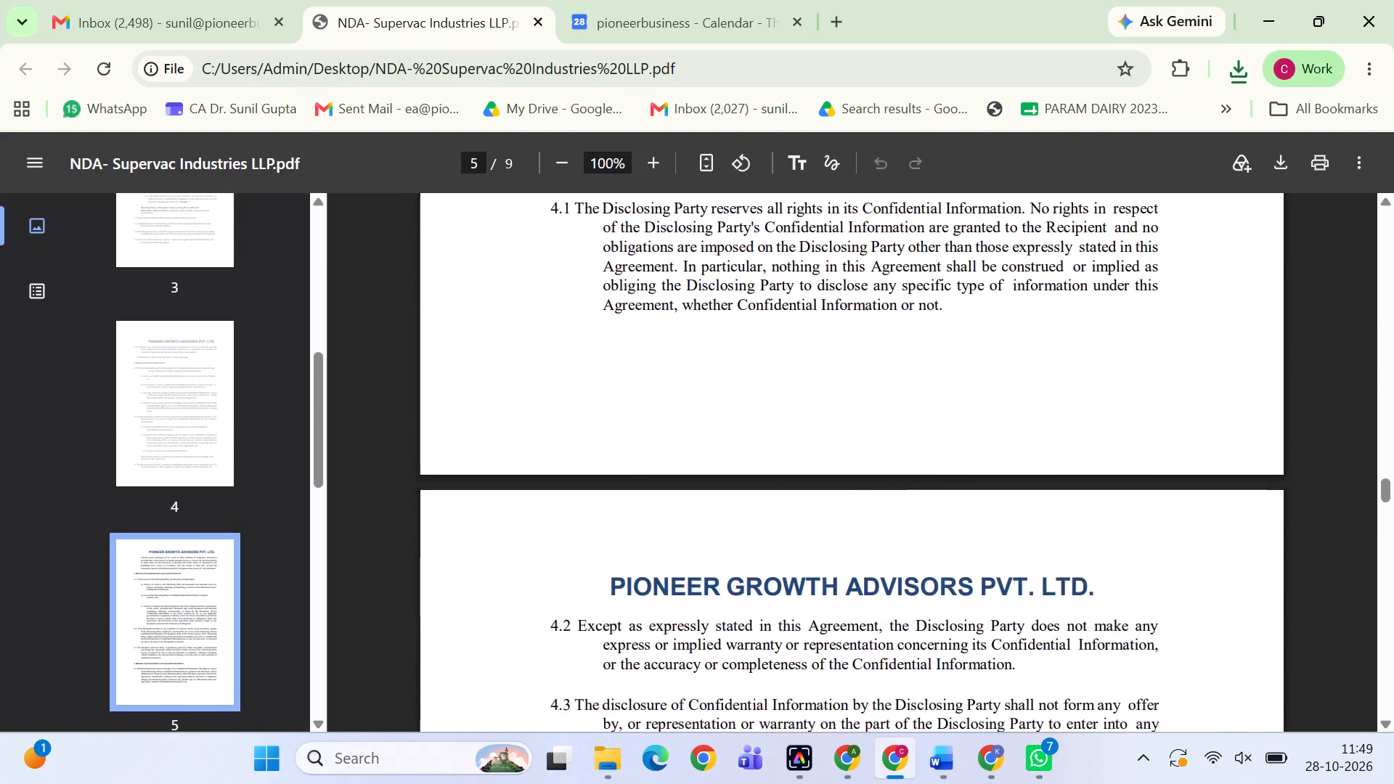
scroll(831, 409, down, 8)
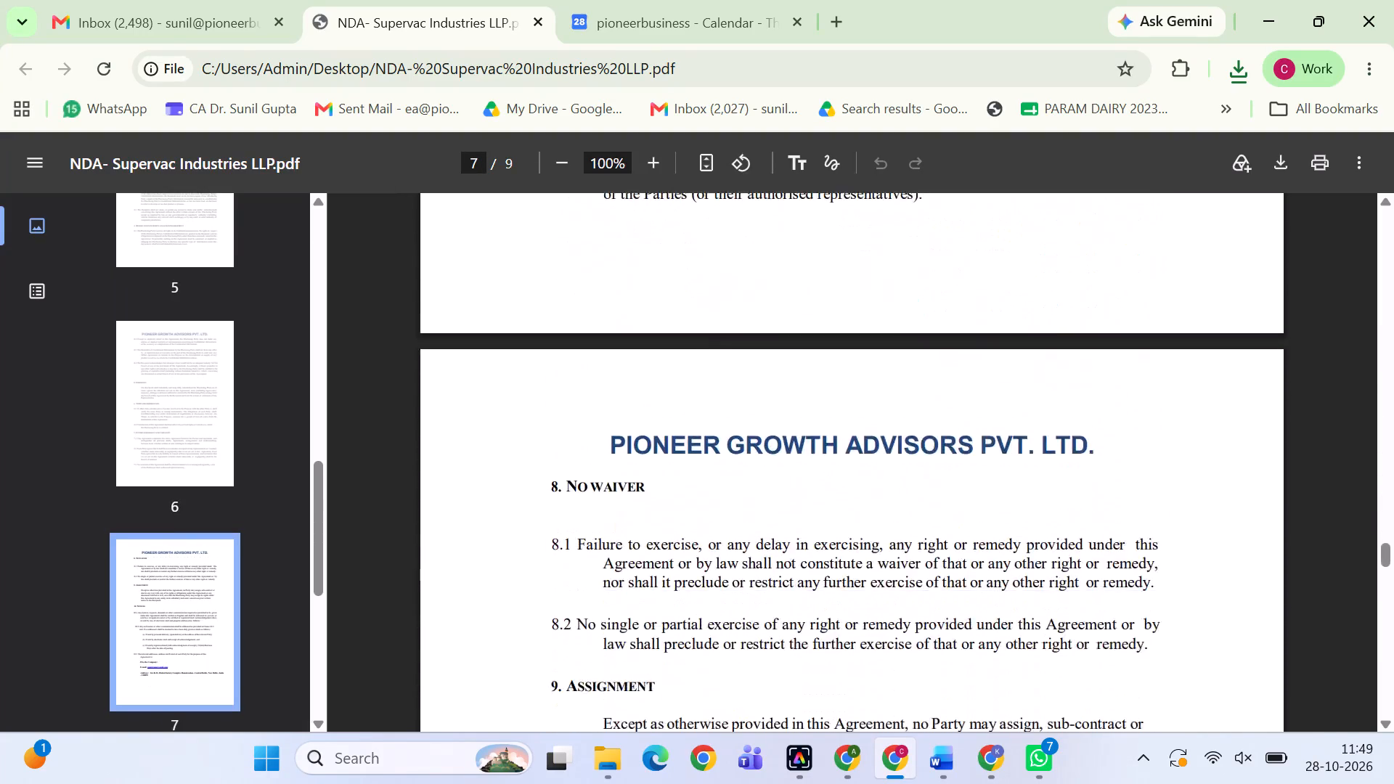
scroll(831, 409, down, 4)
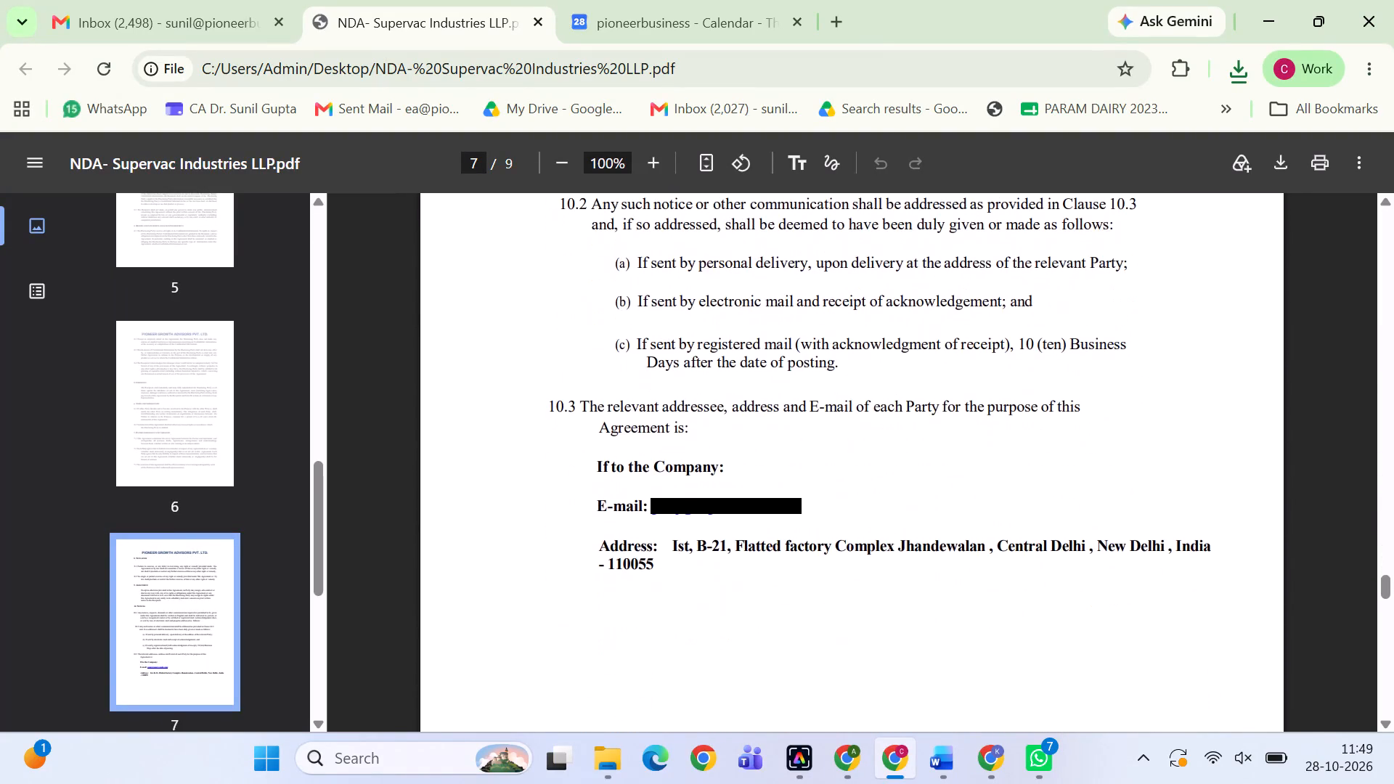
scroll(831, 409, down, 5)
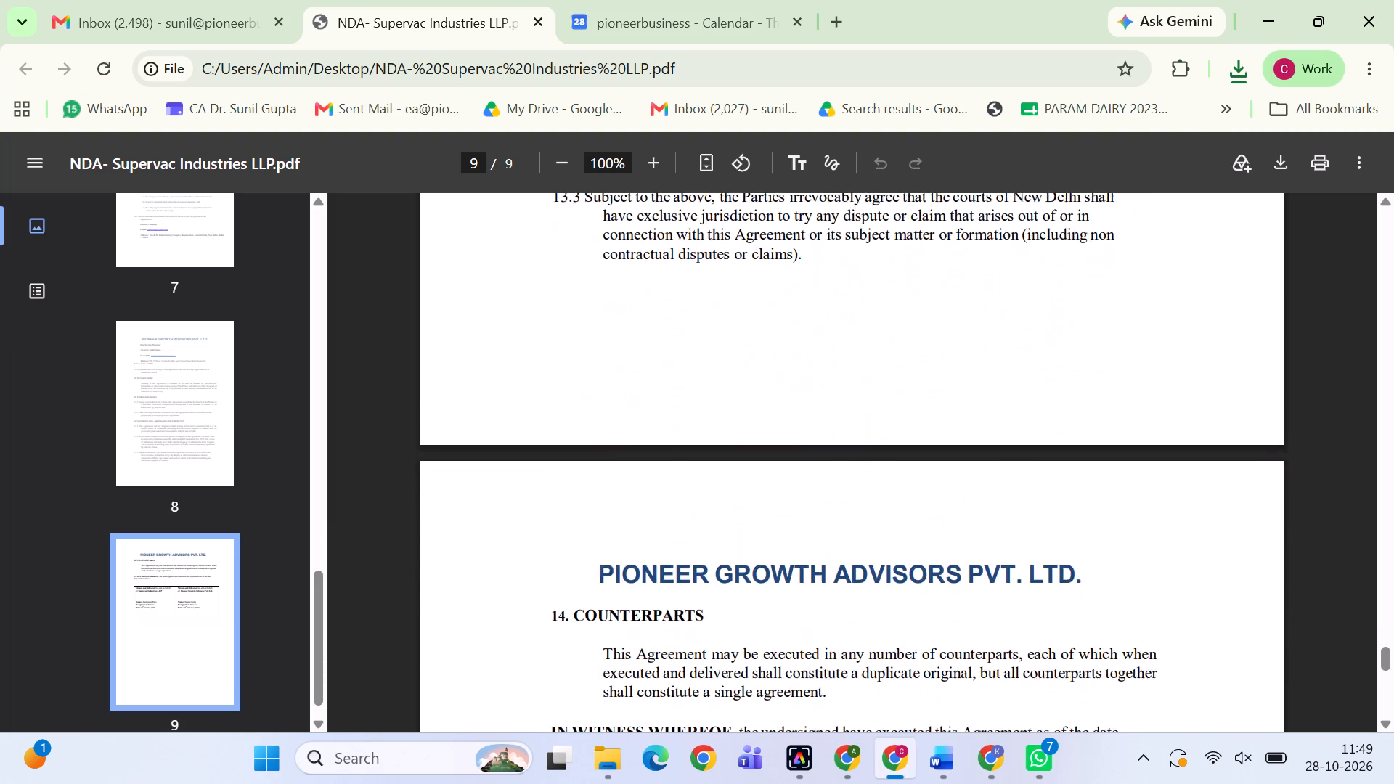
scroll(831, 409, down, 4)
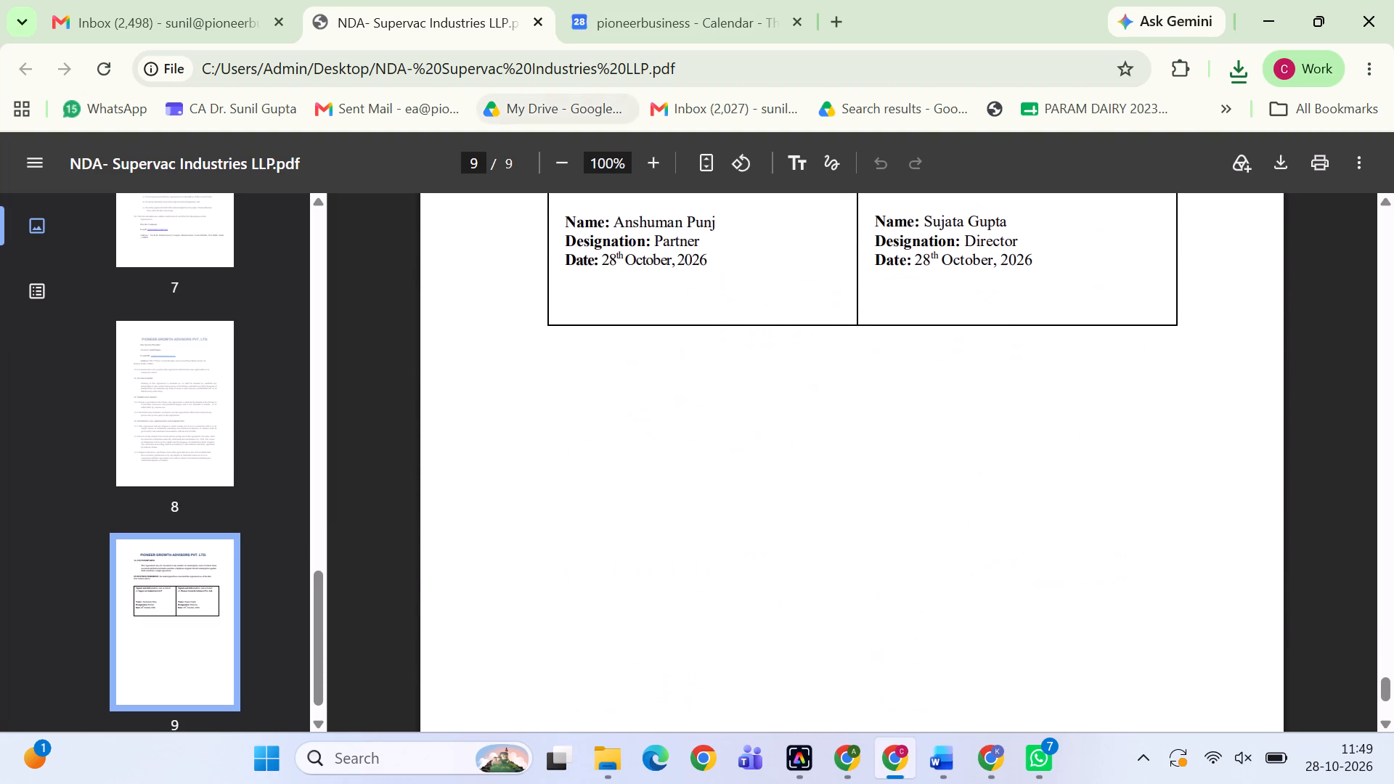
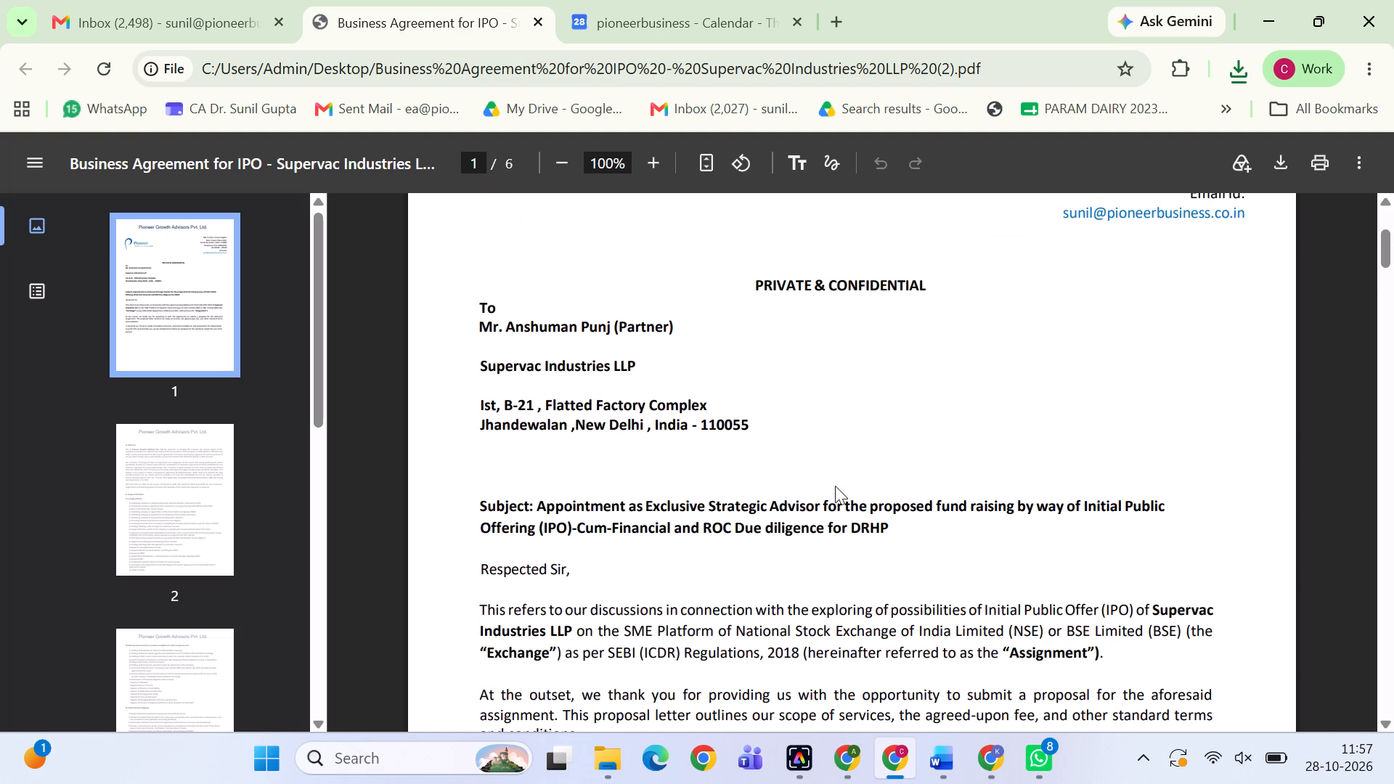
Read the covering letter and the "About us" section of the Supervac Industries LLP "Business Agreement for IPO" PDF.
scroll(854, 564, down, 2)
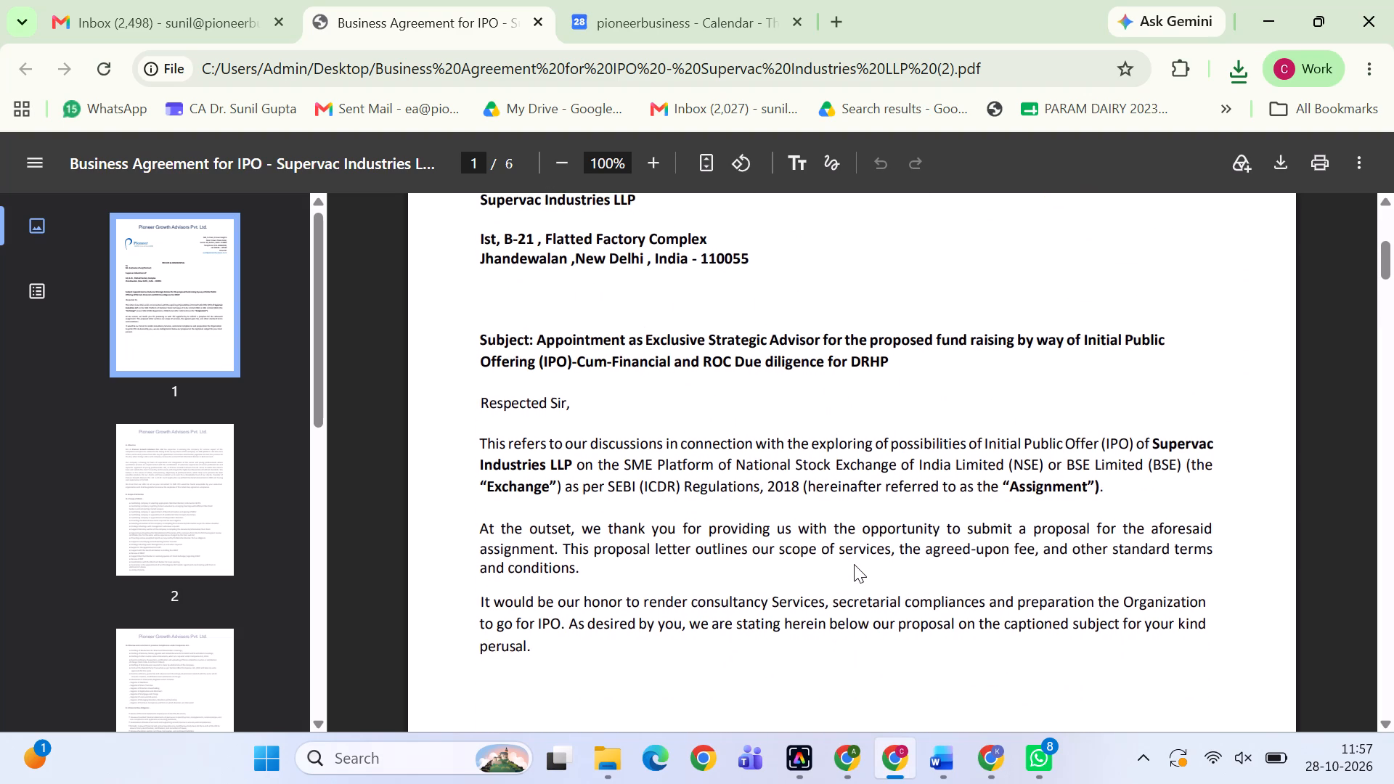
scroll(854, 564, down, 2)
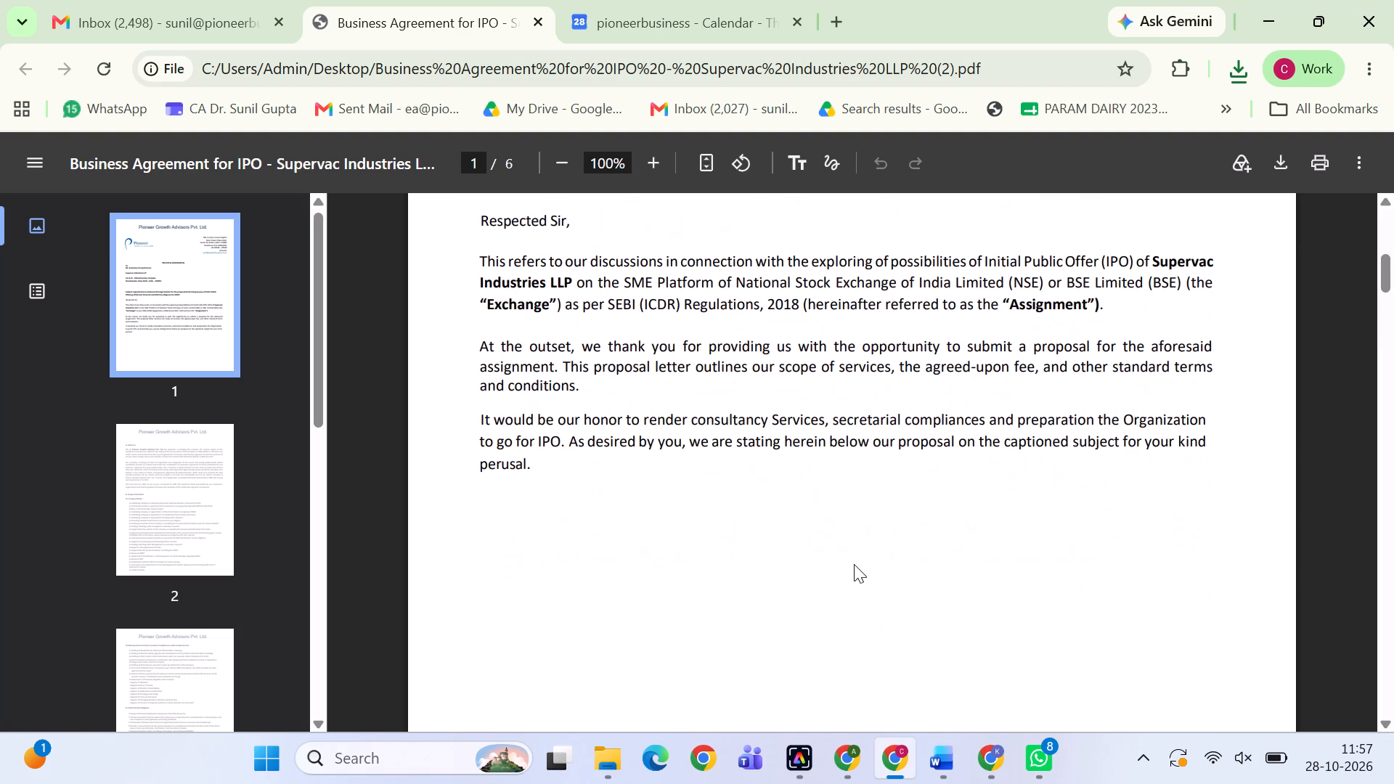
scroll(854, 564, down, 4)
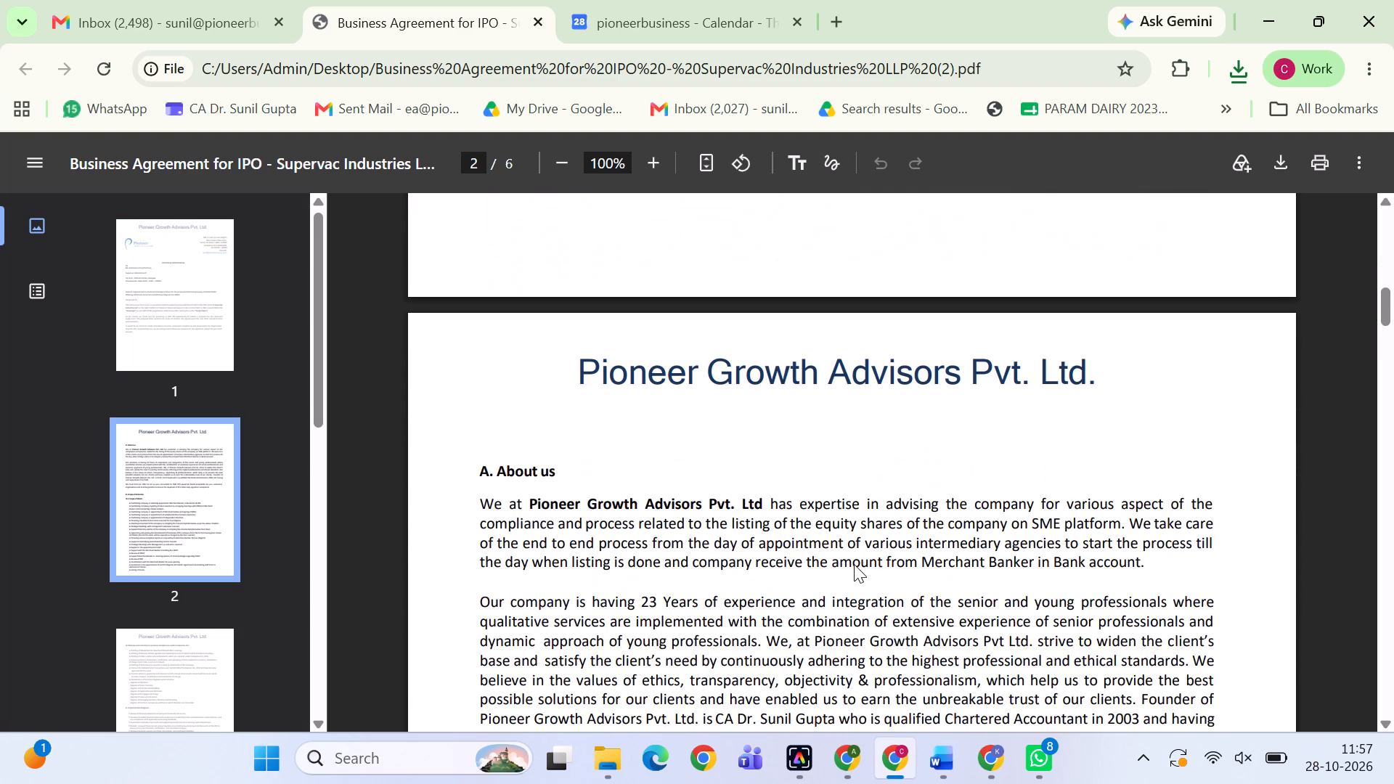
scroll(854, 564, down, 1)
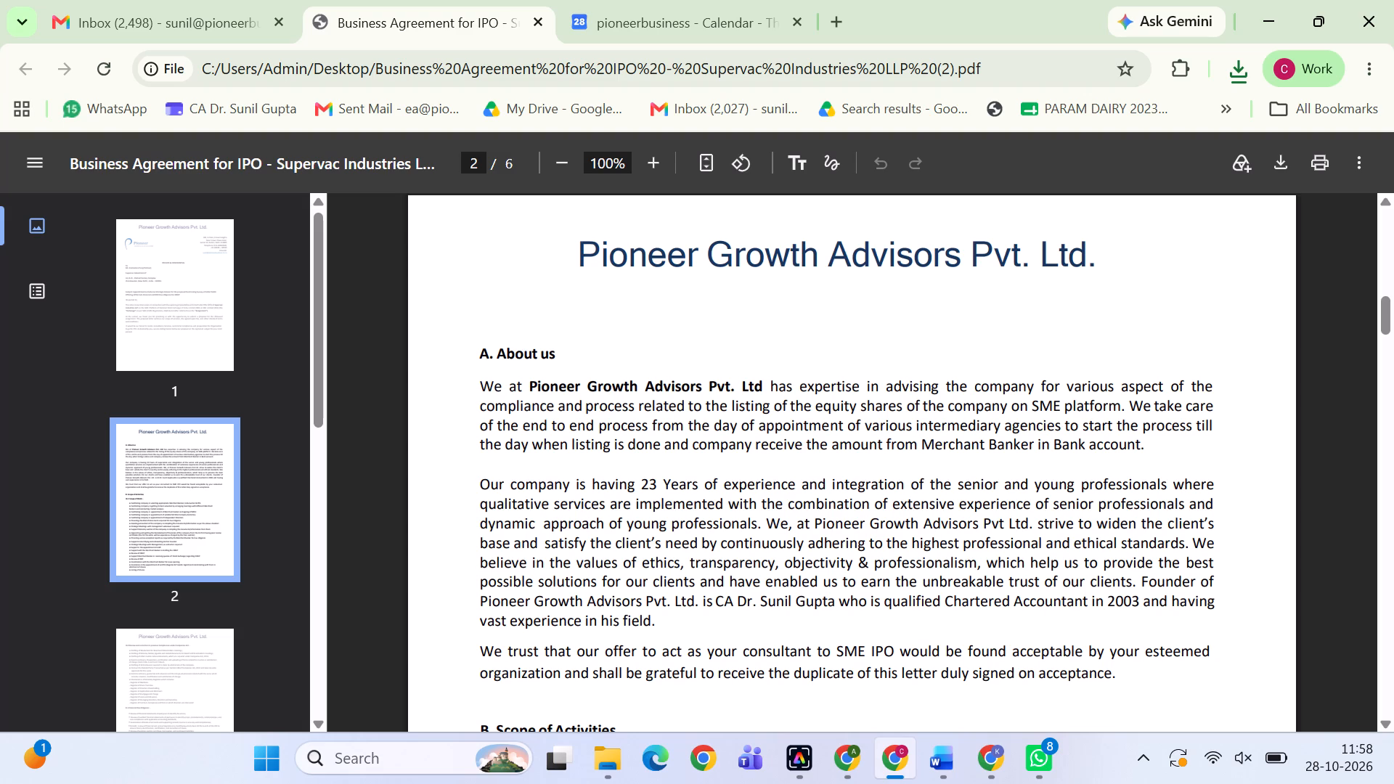
scroll(898, 560, down, 2)
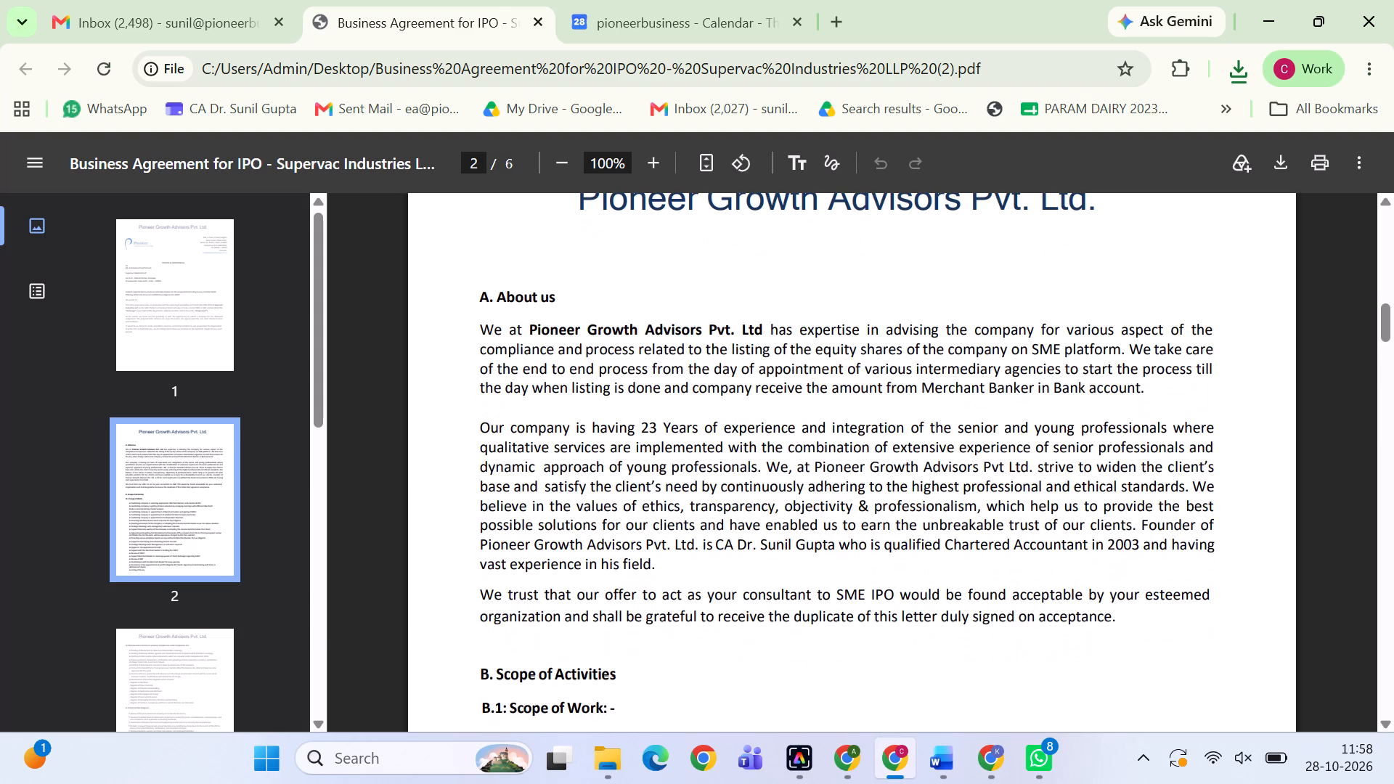
scroll(898, 560, down, 1)
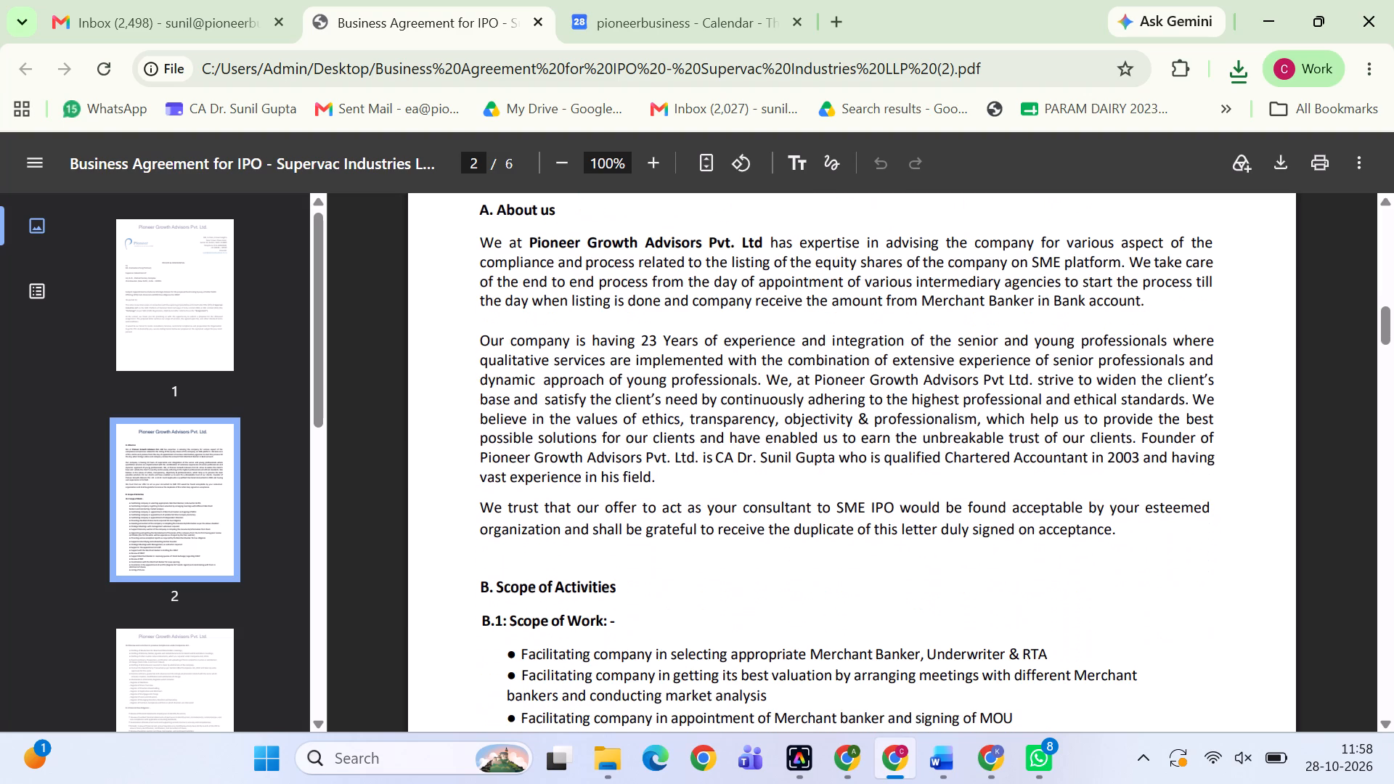
scroll(898, 560, down, 1)
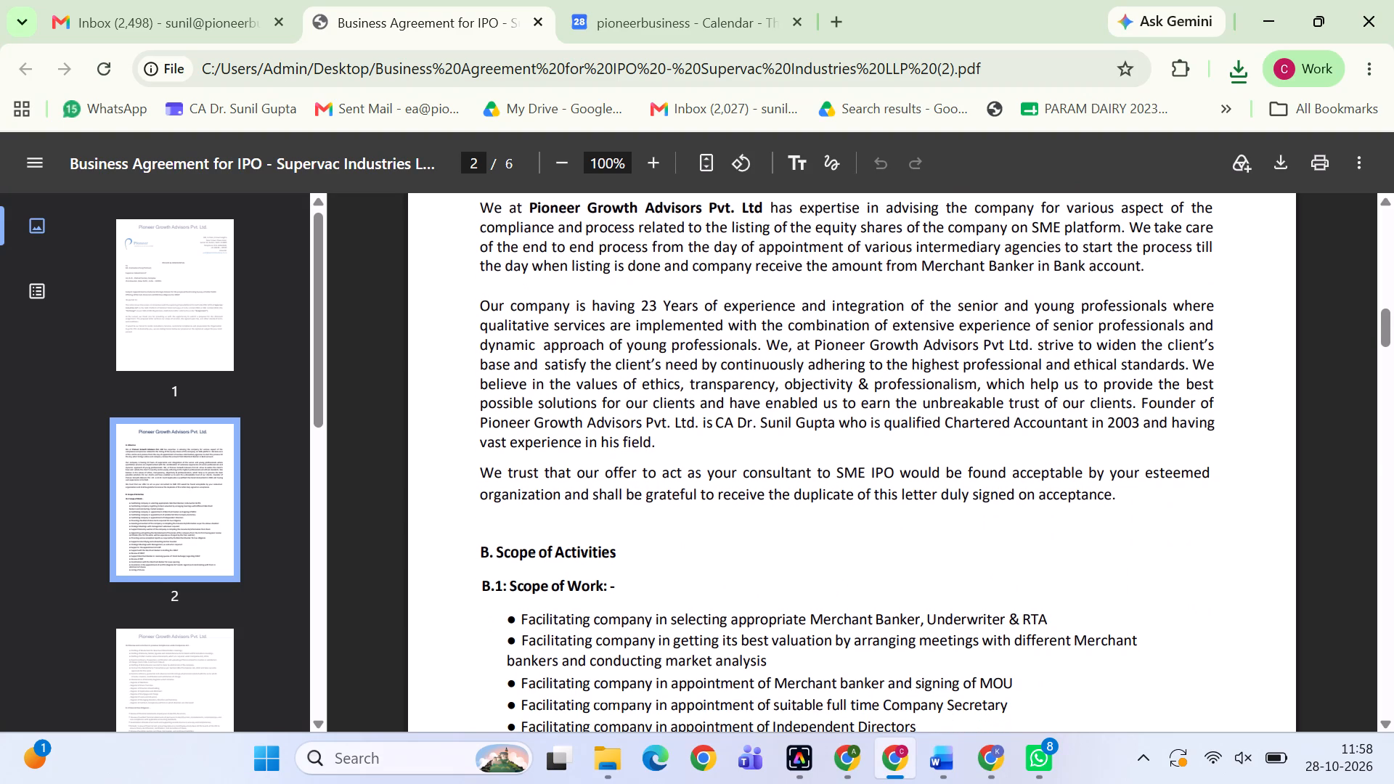
scroll(898, 560, down, 1)
Review the agreement's Scope of Activities, from B.1 Scope of Work through B.4 Mandatory Compliances for IPO.
scroll(898, 560, down, 3)
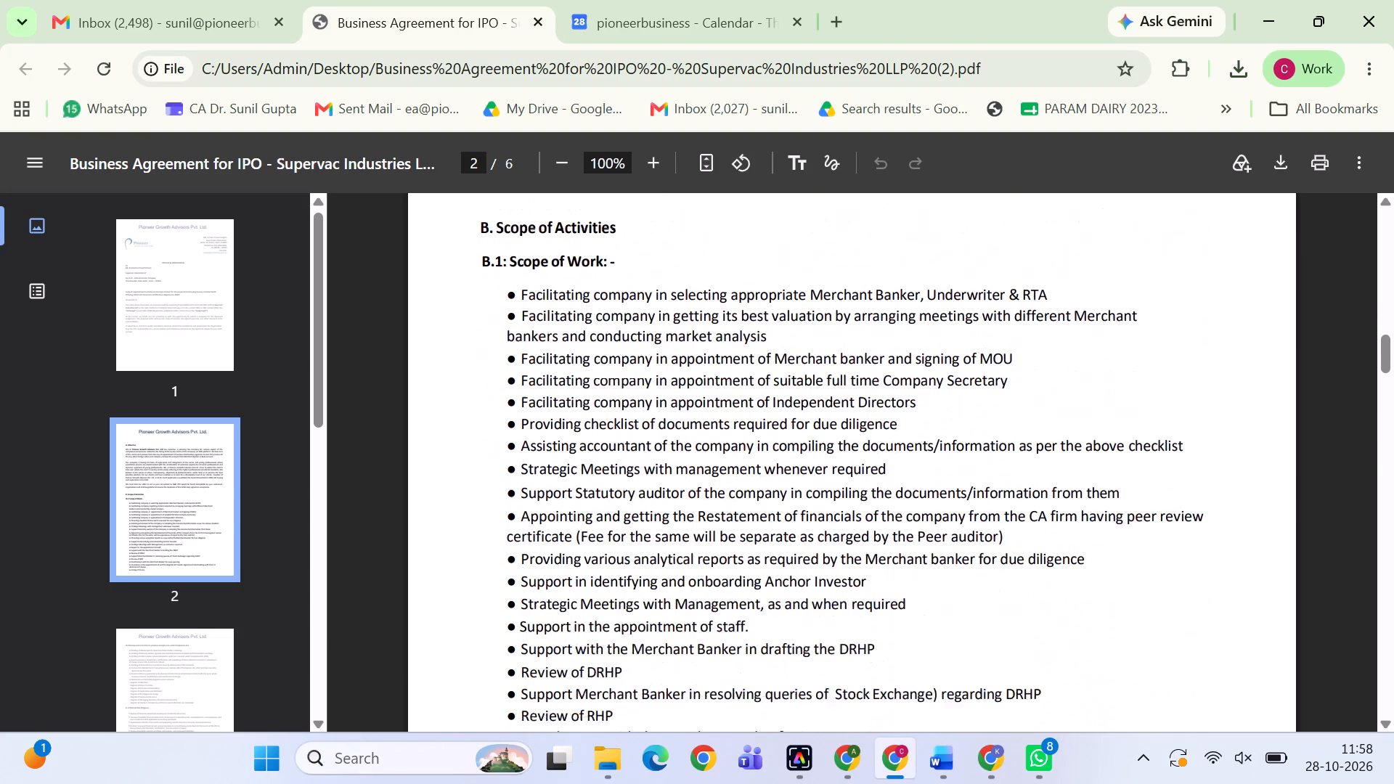
scroll(898, 560, down, 5)
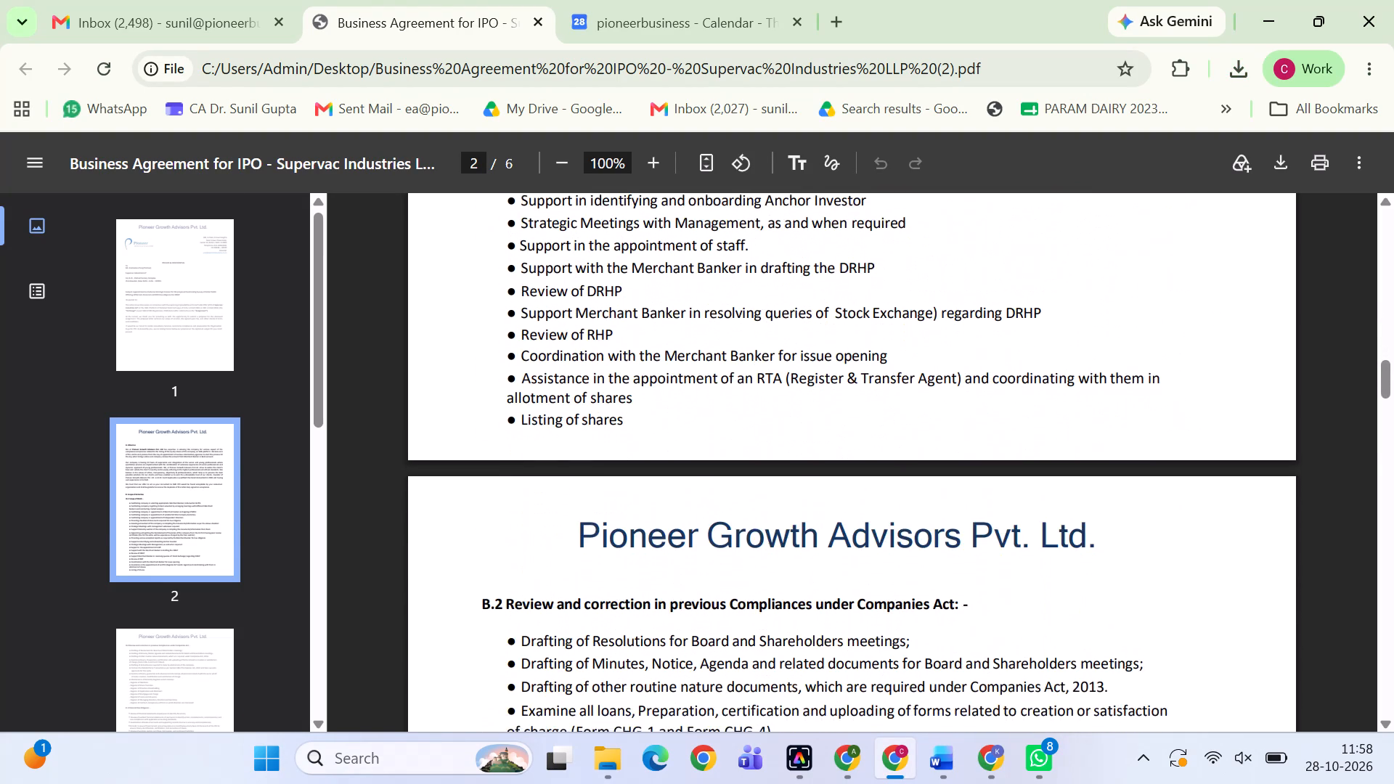
scroll(898, 560, down, 5)
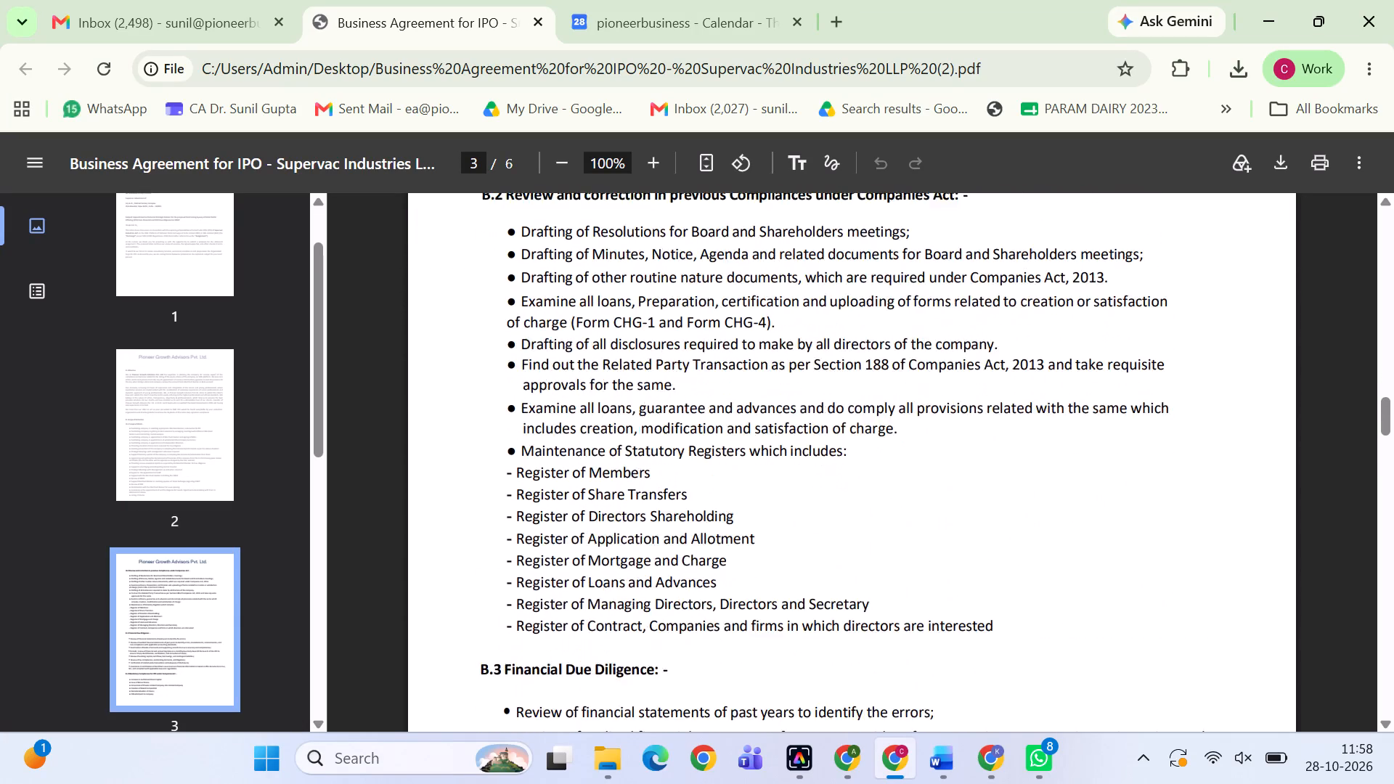
scroll(898, 560, down, 4)
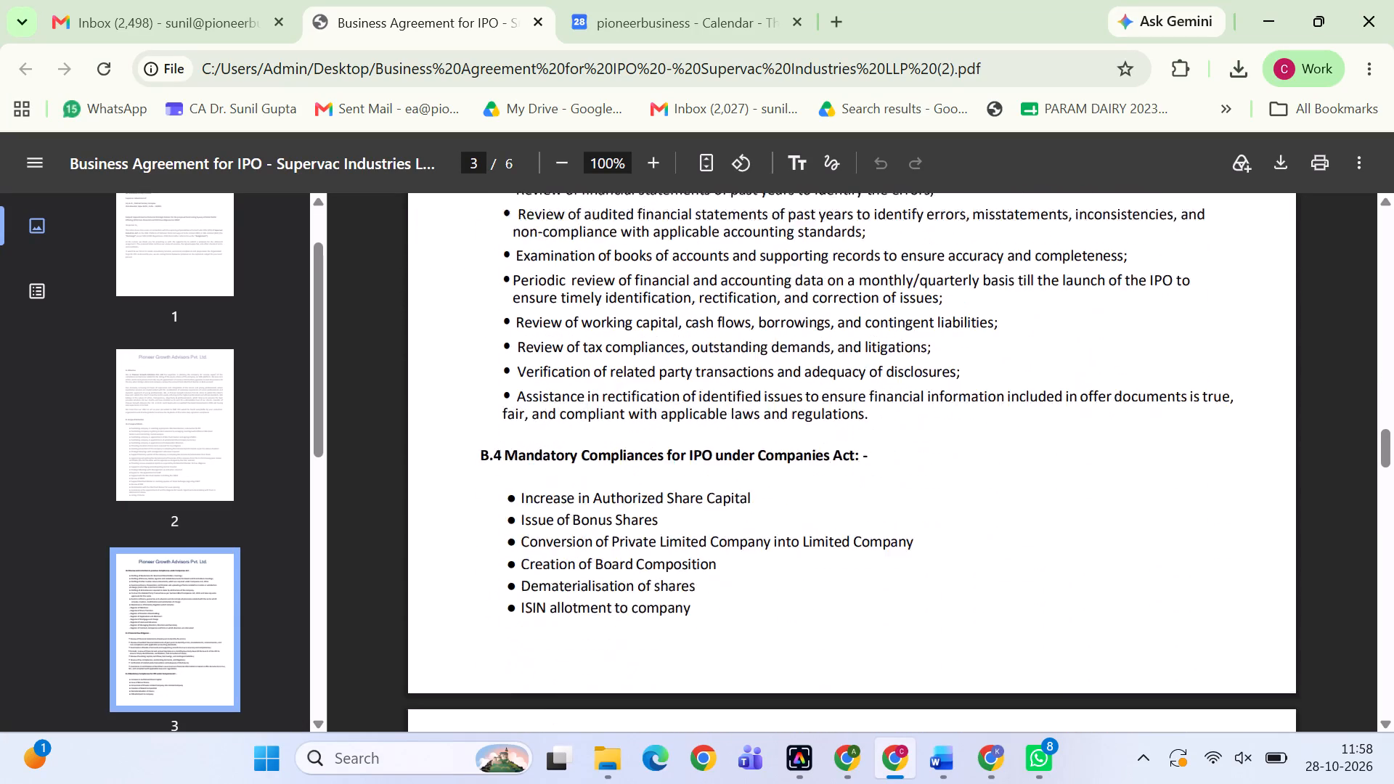
Check the Legal Due Diligence, Excludes, Our Responsibilities and Professional Fee sections on page 4 of the agreement.
scroll(898, 560, down, 3)
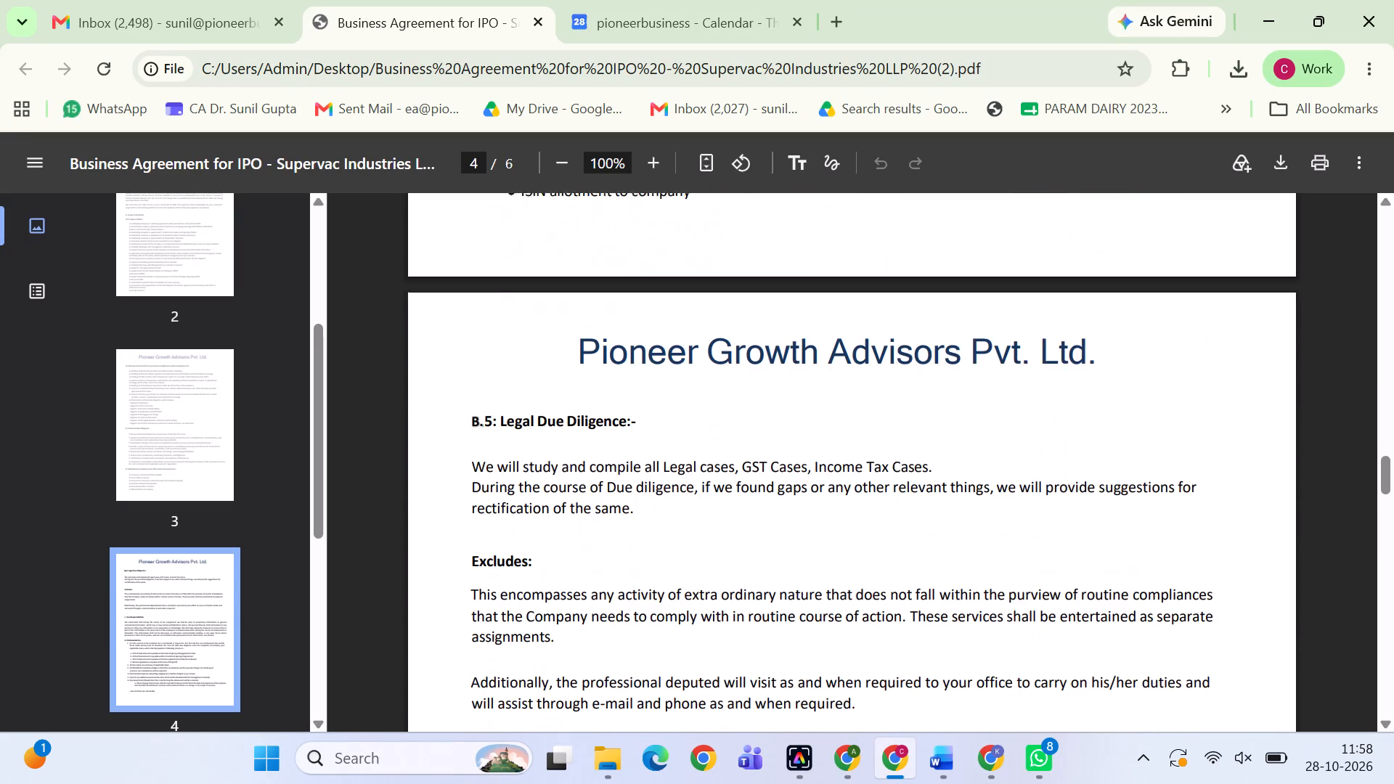
scroll(898, 560, down, 4)
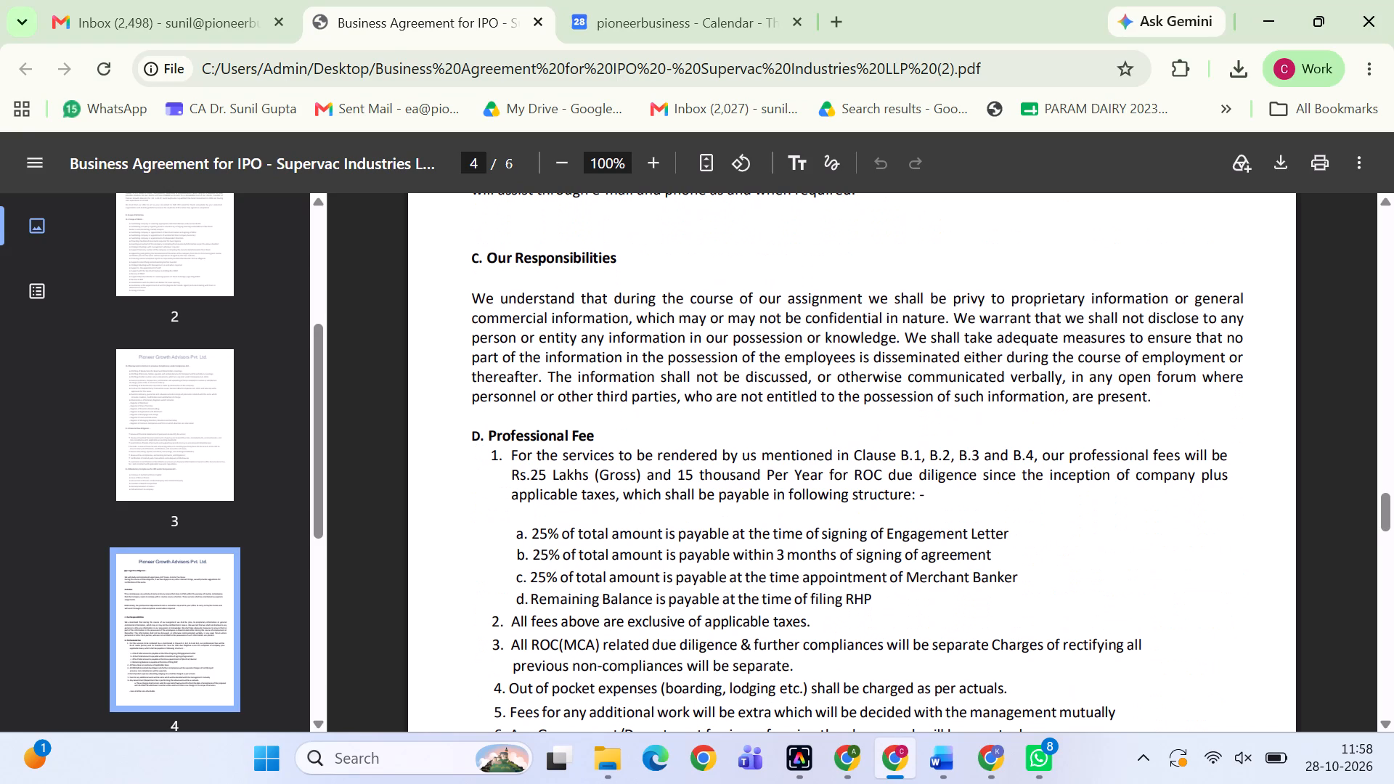
scroll(898, 560, down, 2)
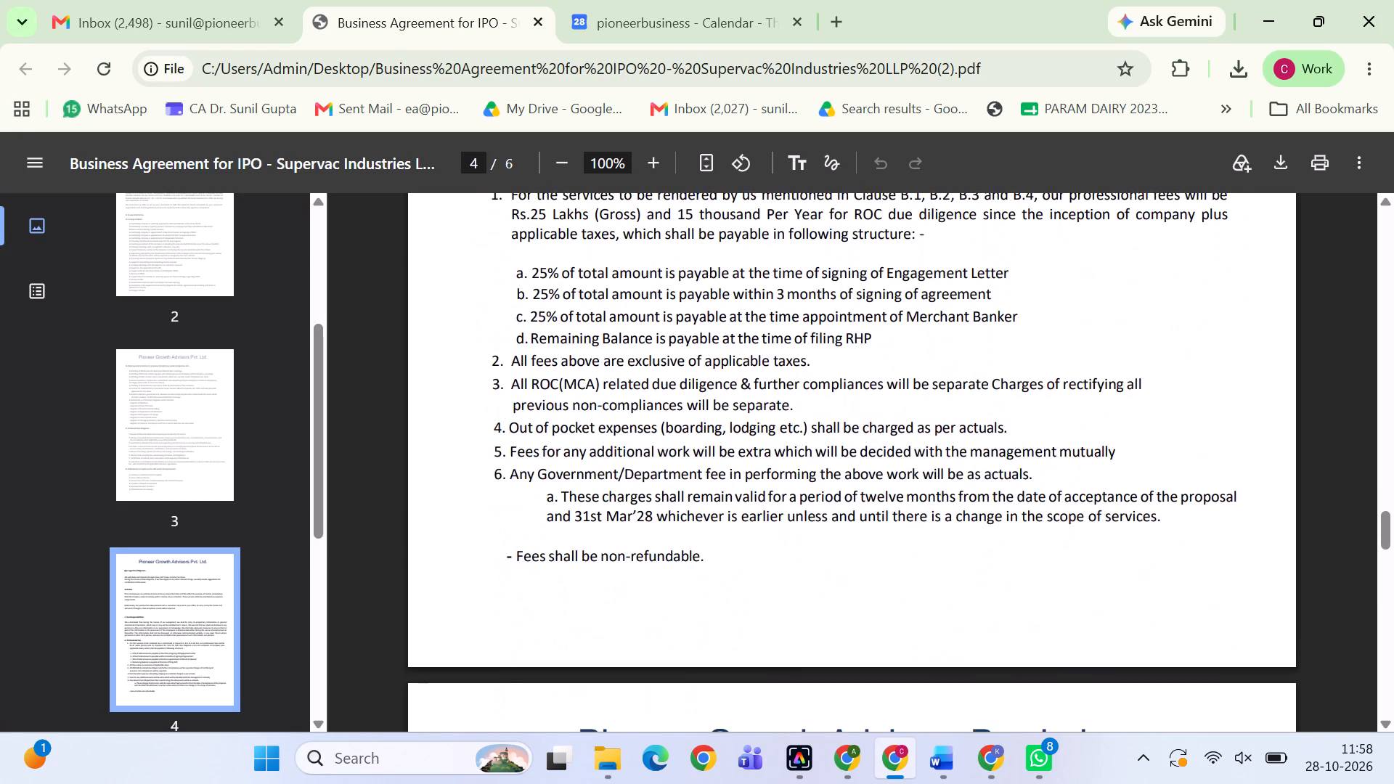
Review the agreement's Other Terms, Assignment Manager, Law and Jurisdiction, Disclaimer and signature blocks on pages 5 and 6, and return to page 1.
scroll(898, 560, down, 3)
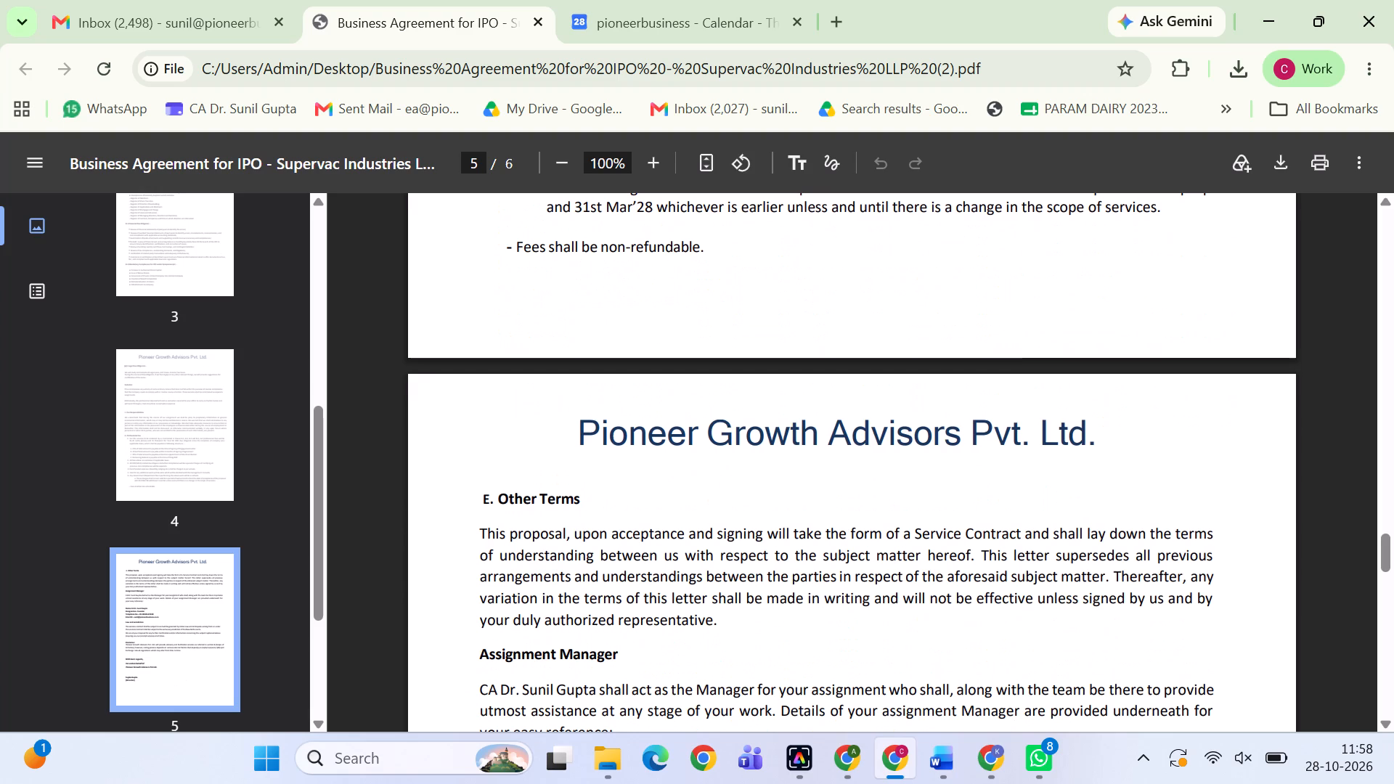
scroll(898, 560, down, 1)
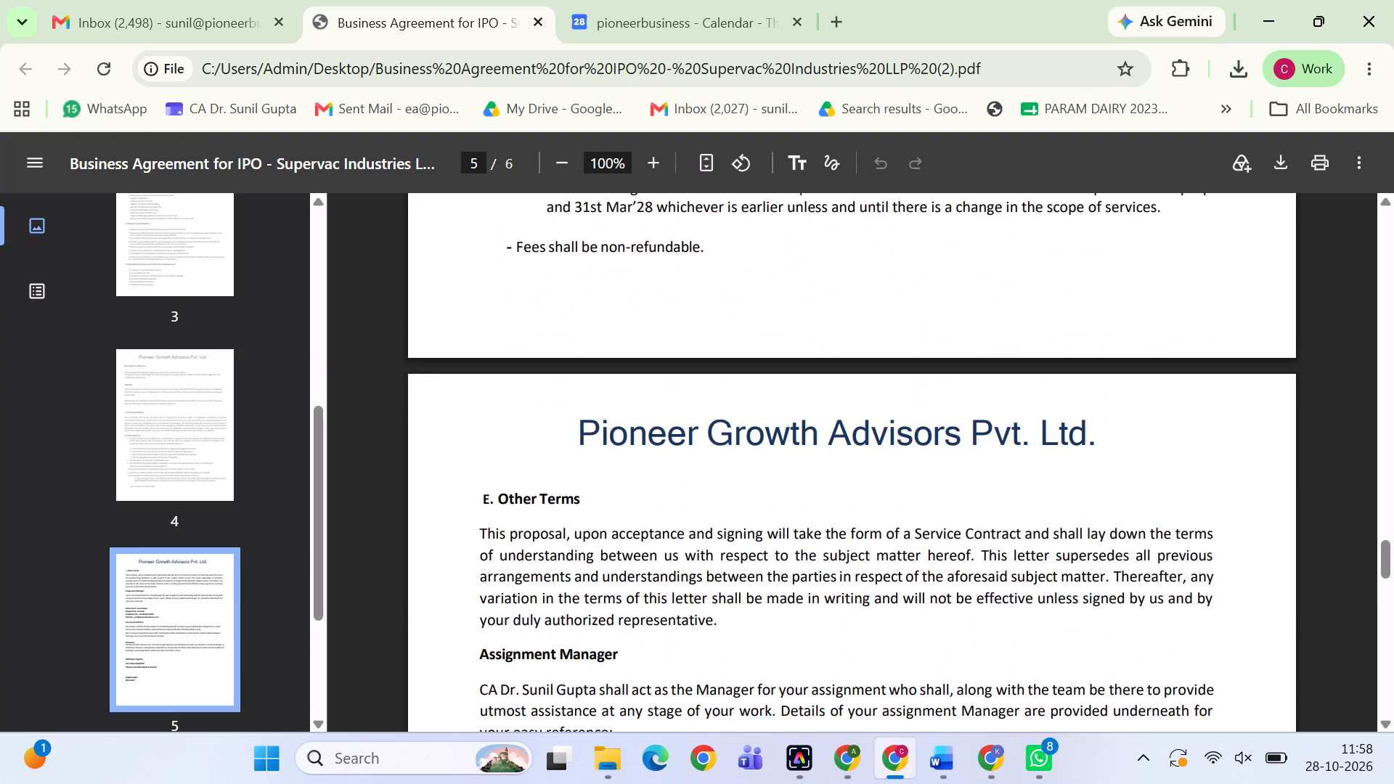
scroll(898, 560, down, 2)
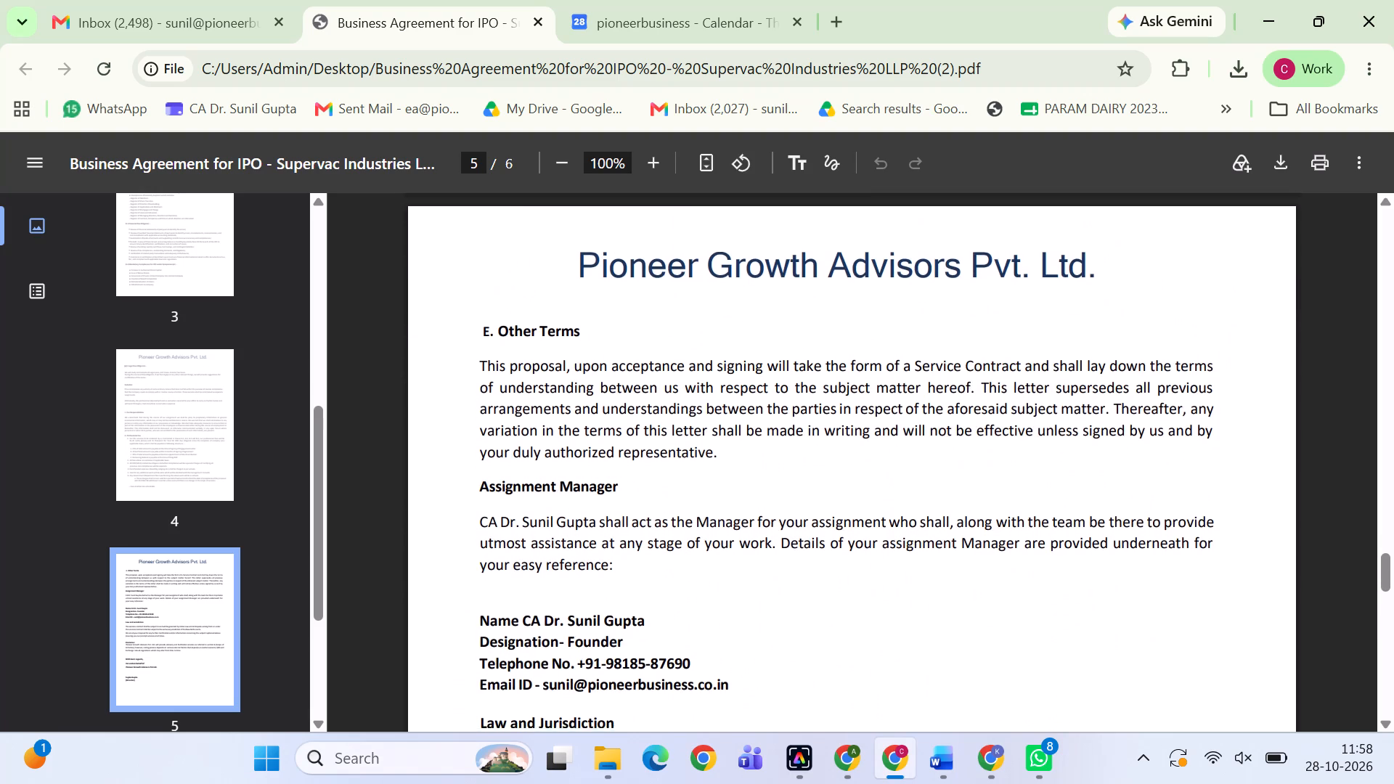
scroll(898, 560, down, 2)
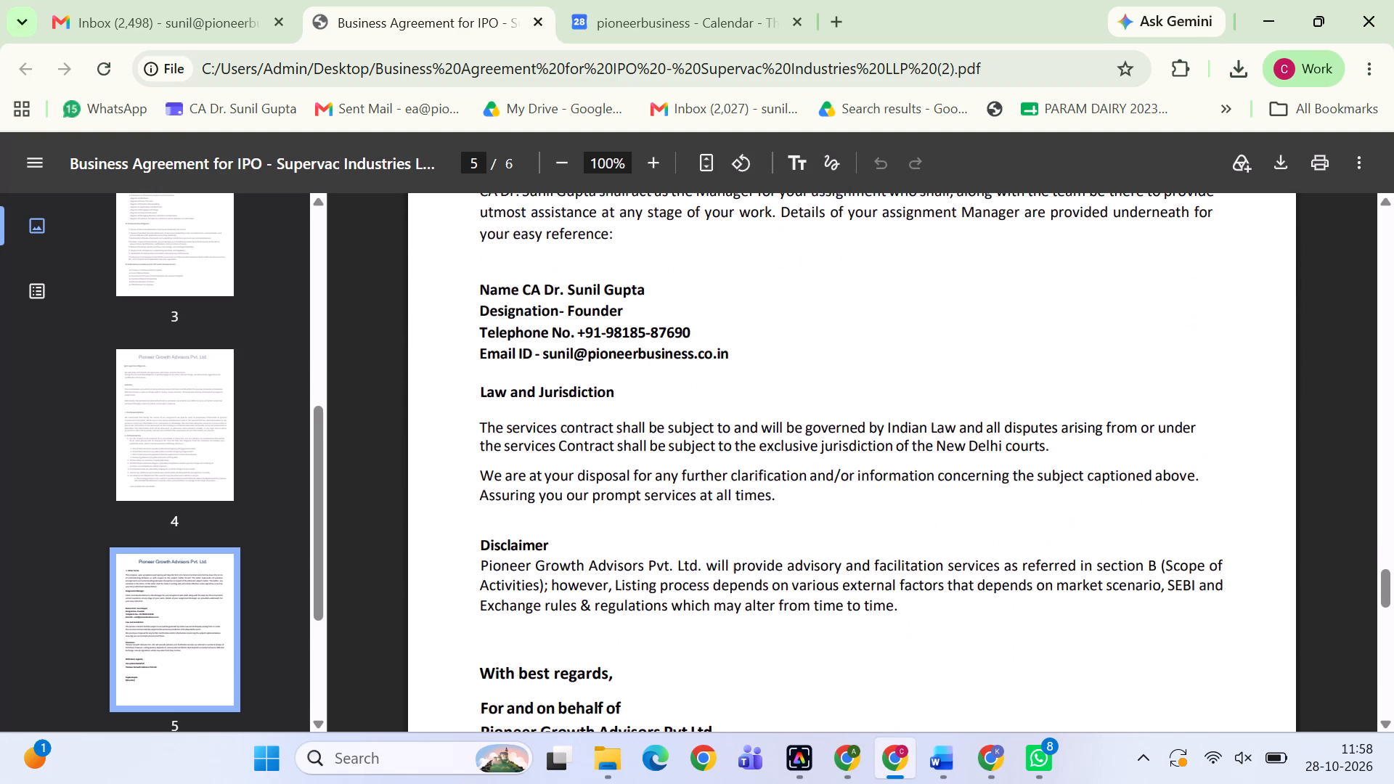
scroll(898, 560, down, 1)
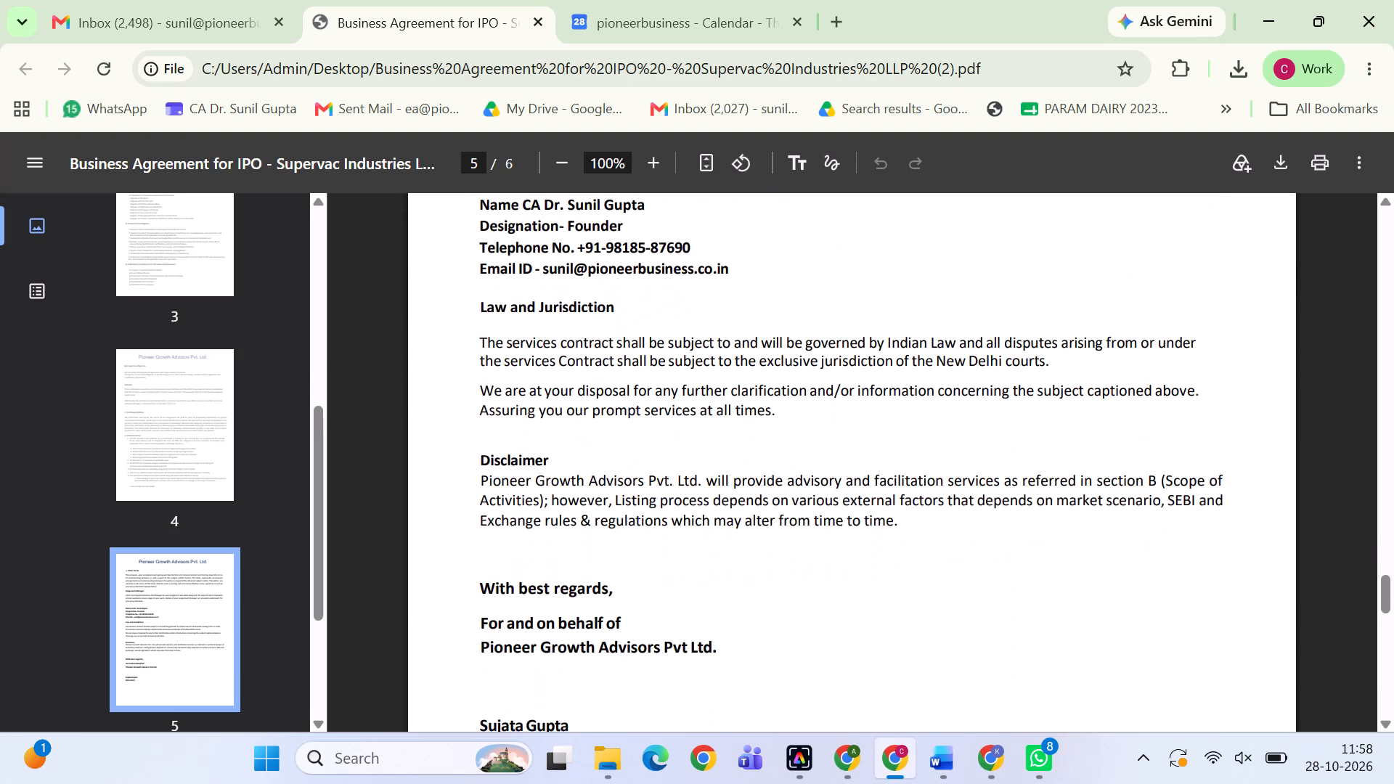
scroll(898, 560, down, 4)
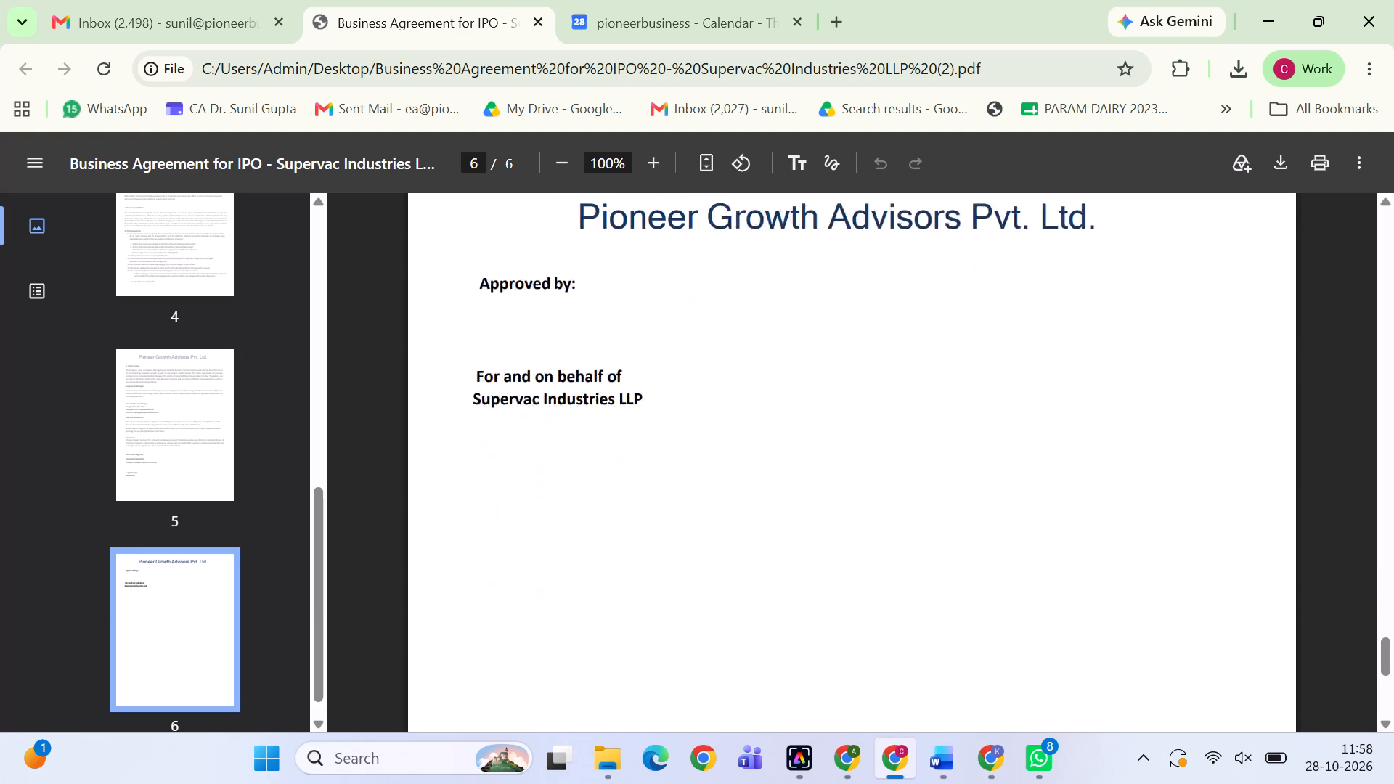
scroll(898, 560, up, 1)
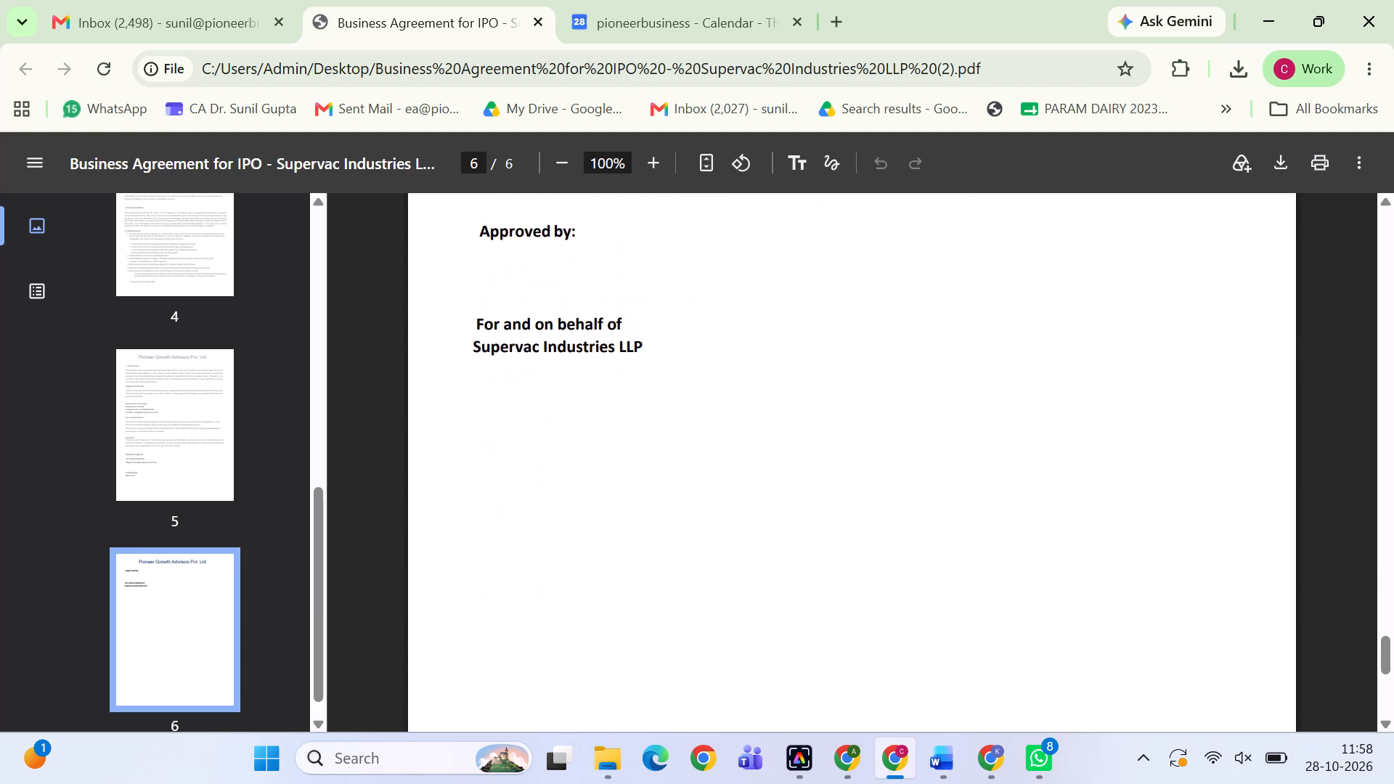
scroll(898, 560, up, 6)
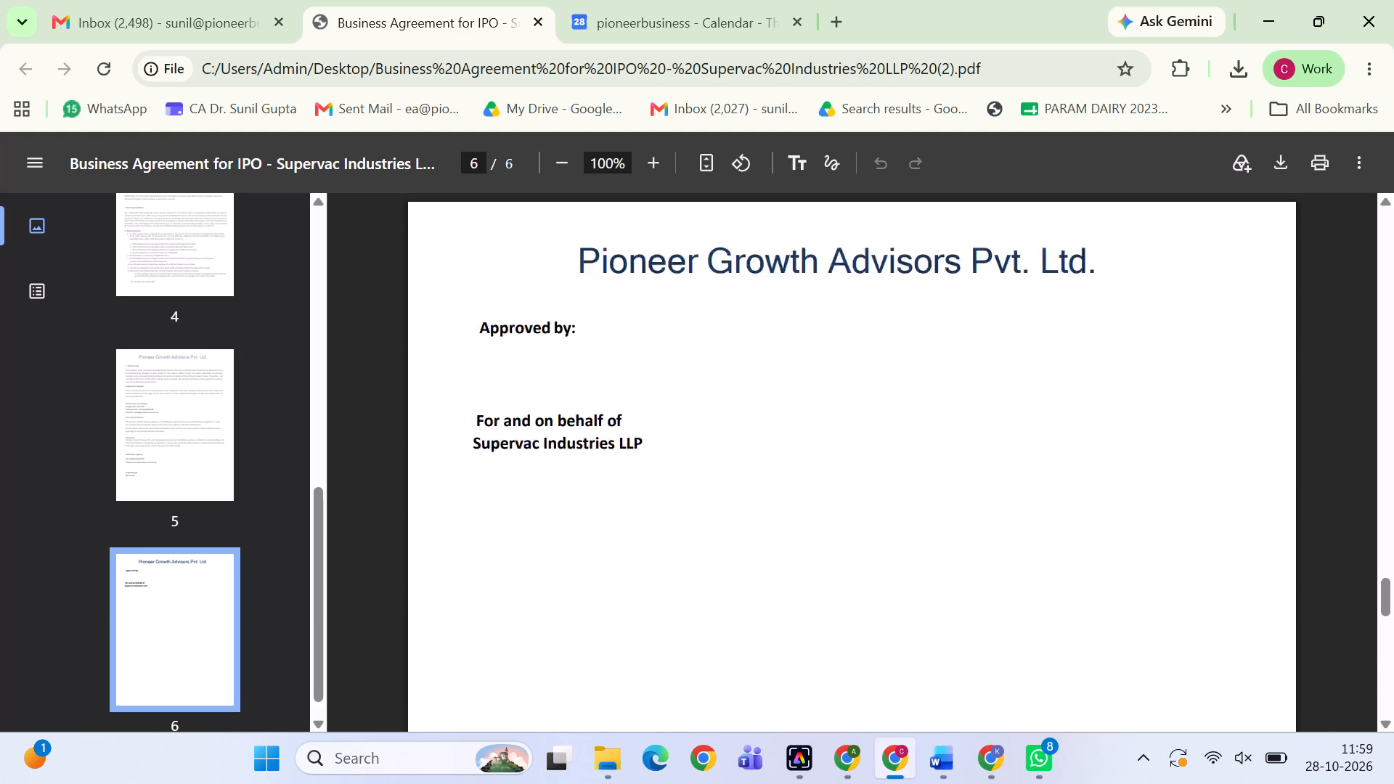
scroll(898, 560, up, 19)
scroll(898, 560, up, 8)
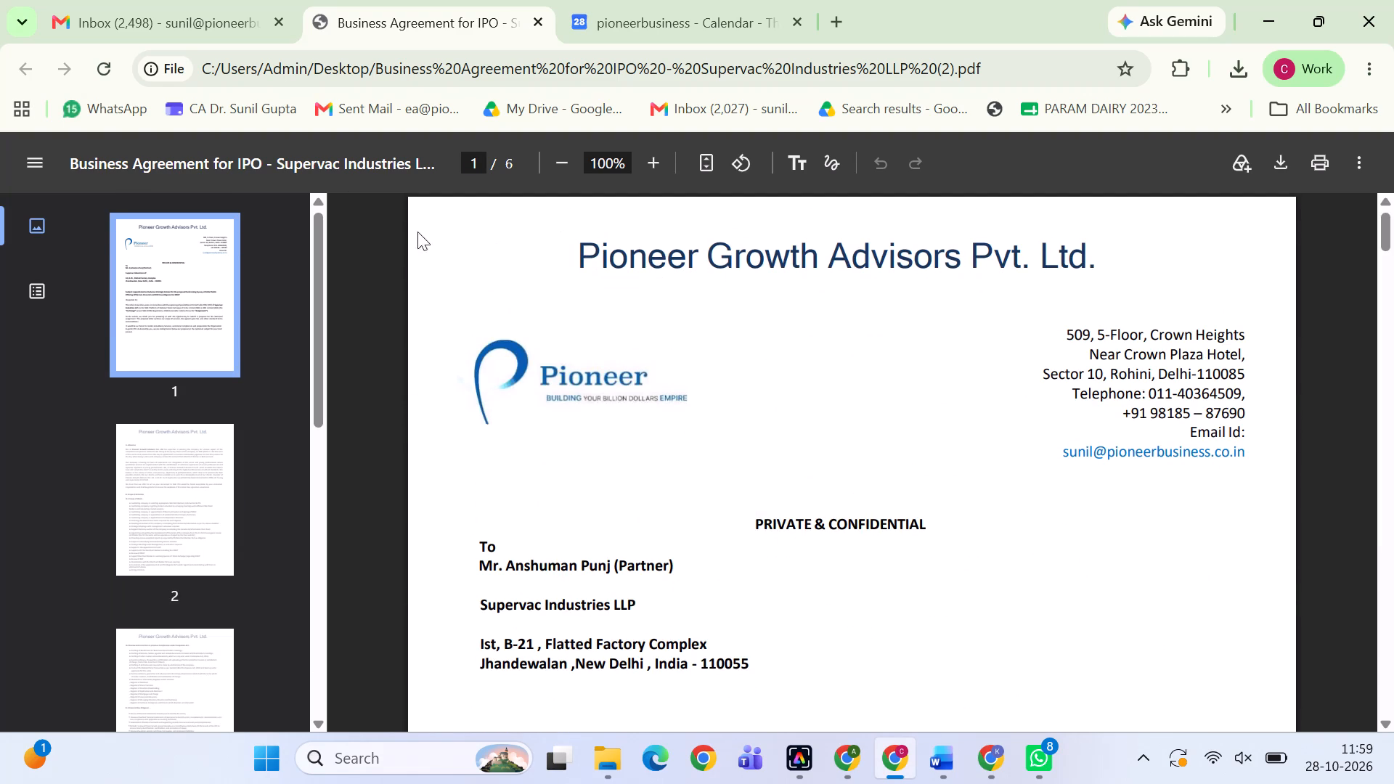
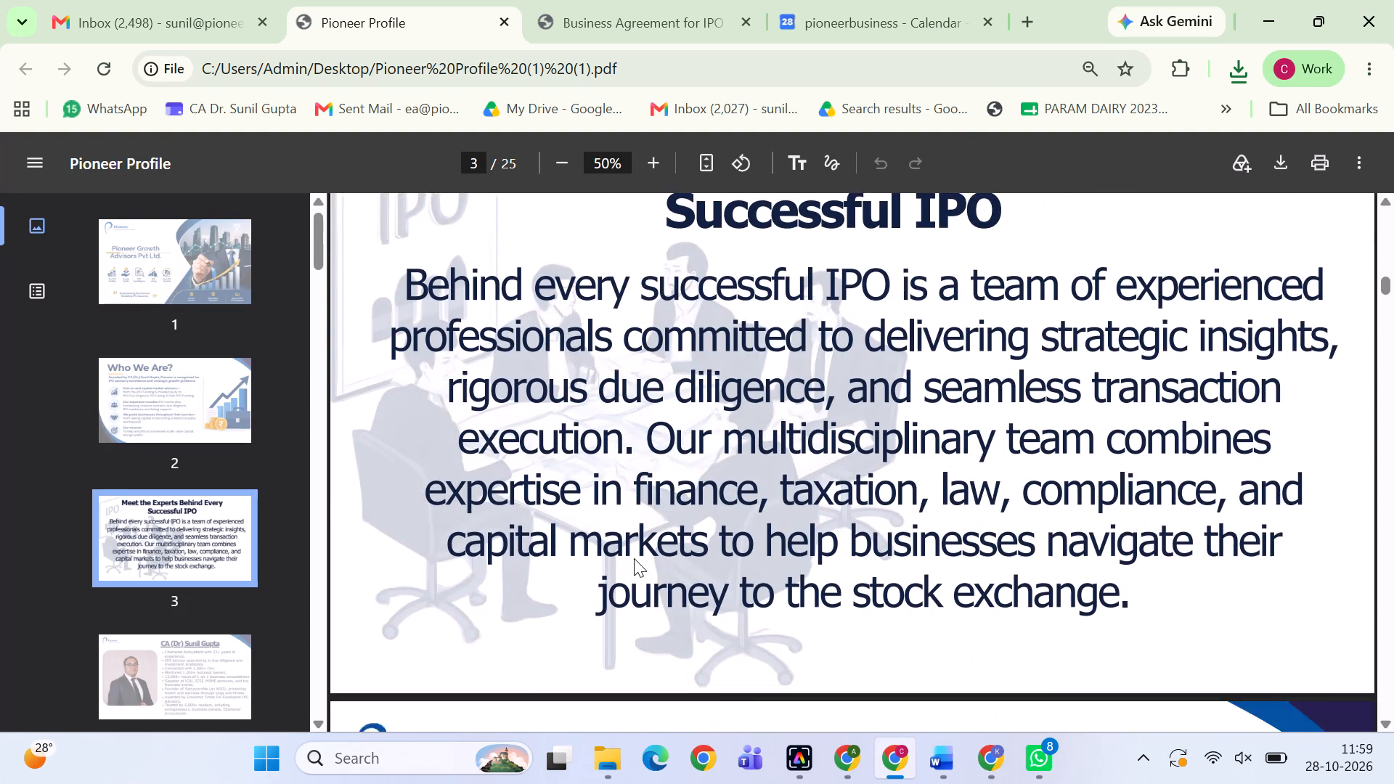
Review the Pioneer Profile PDF's team member profiles and its Pre-IPO Funding, IPO Advisory Services and Financial Due Diligence pages.
scroll(634, 558, down, 9)
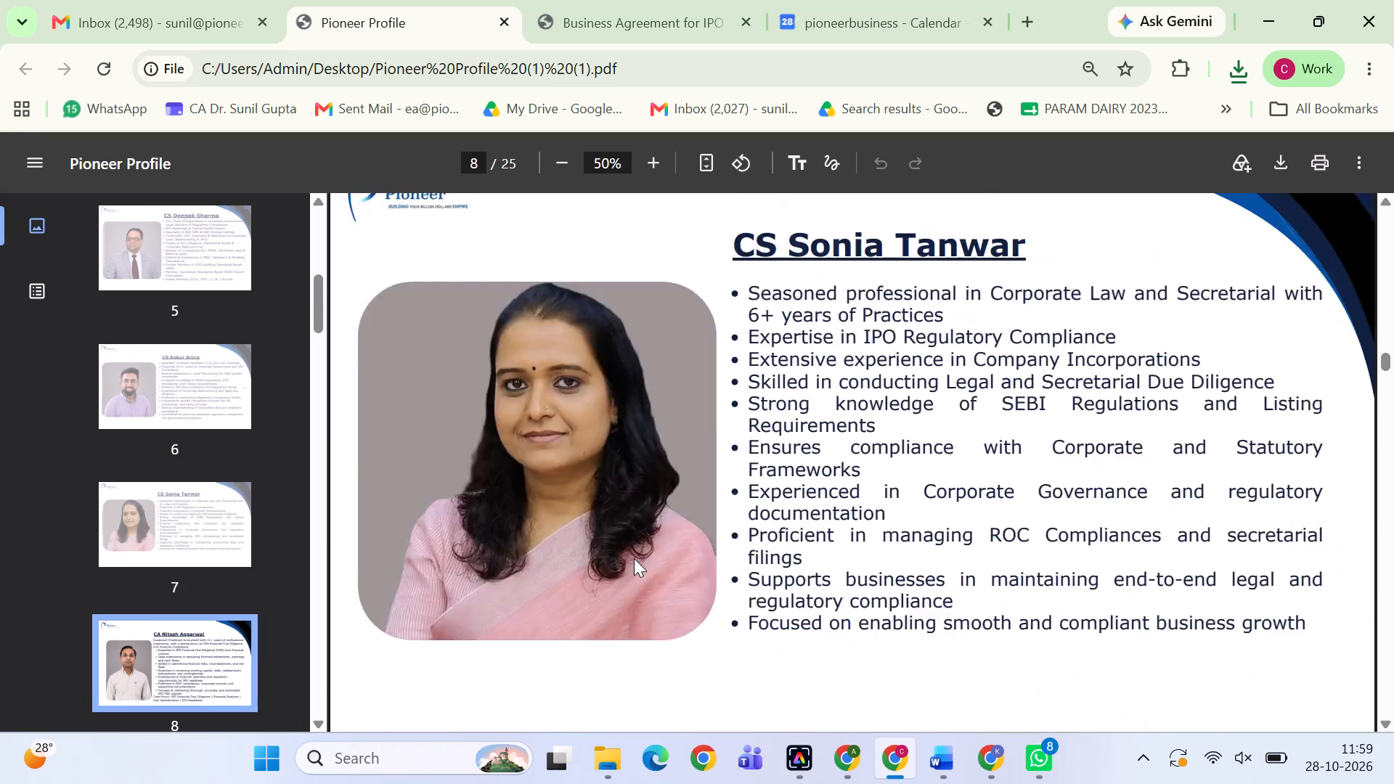
scroll(634, 558, down, 7)
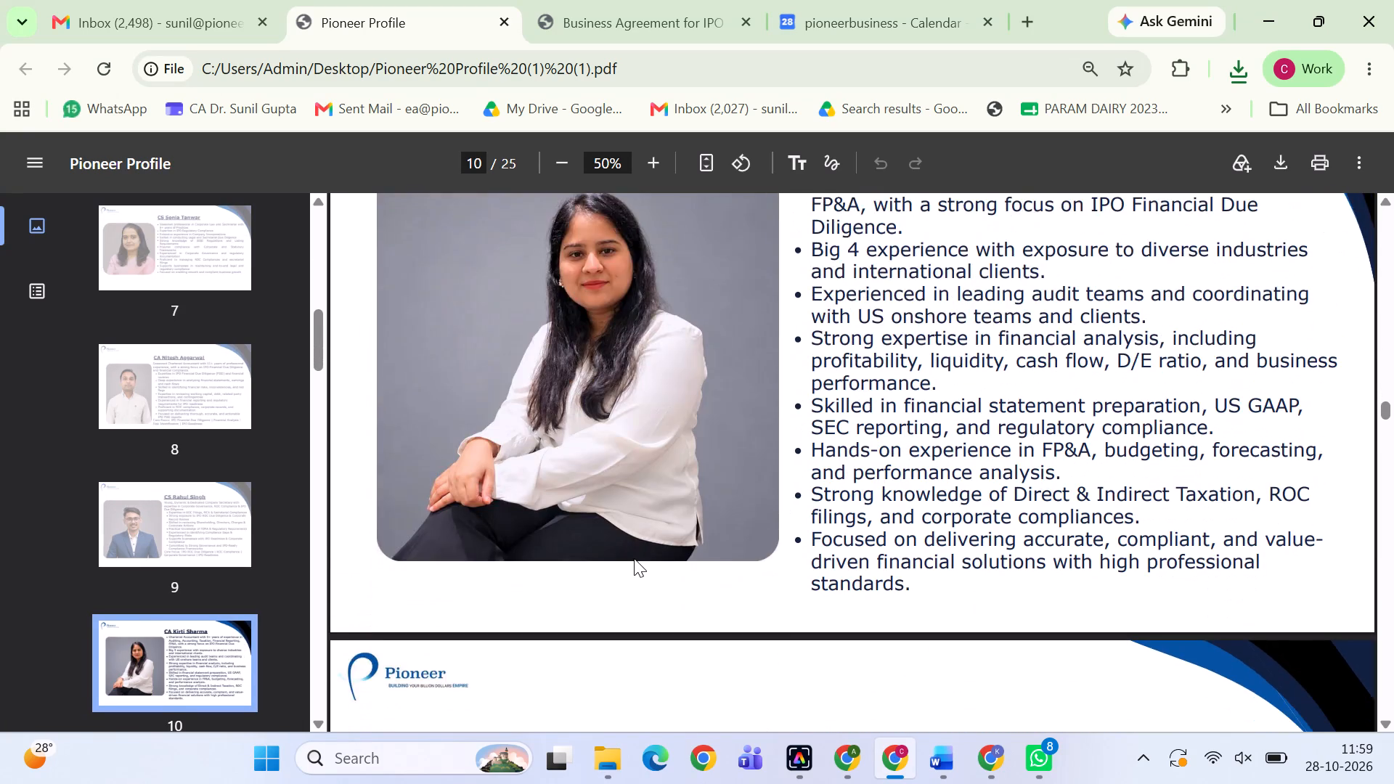
scroll(634, 558, down, 1)
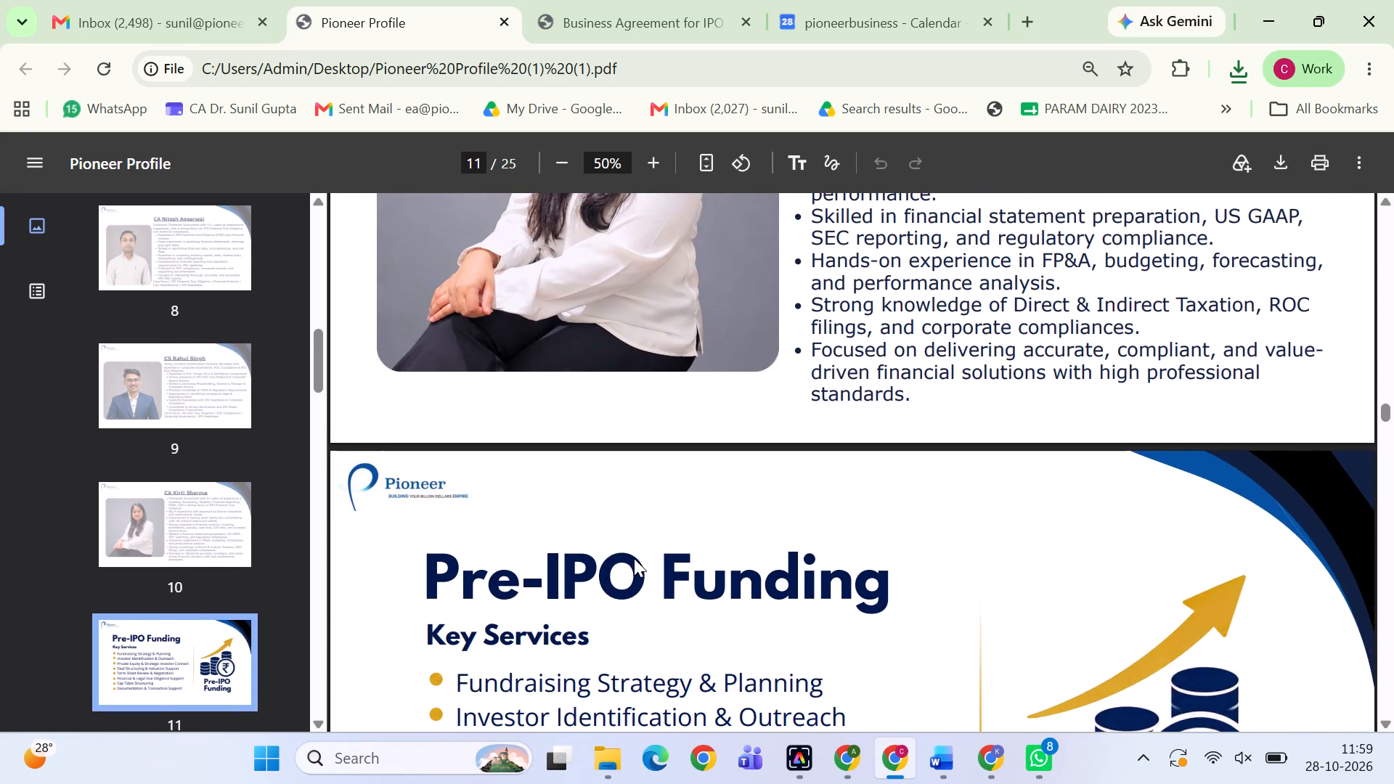
scroll(730, 647, down, 4)
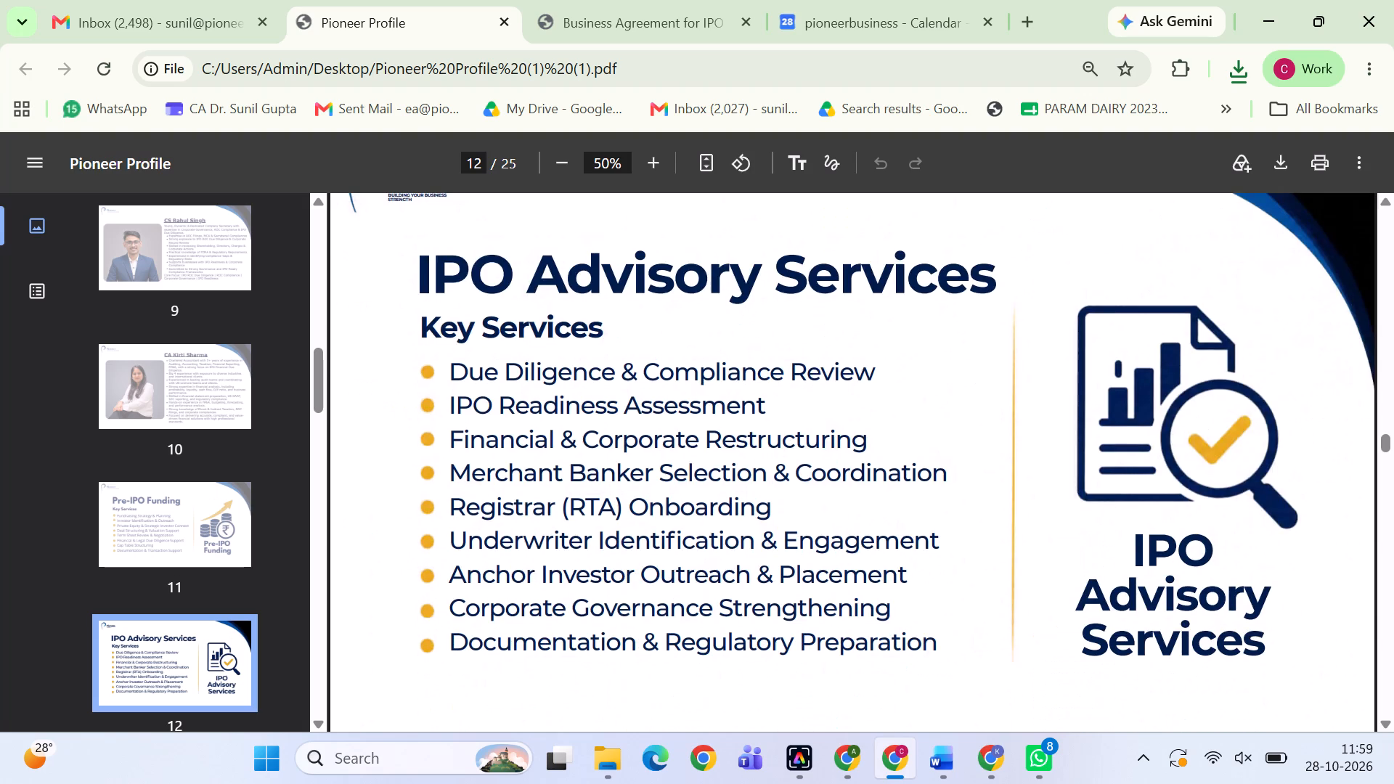
scroll(695, 520, down, 8)
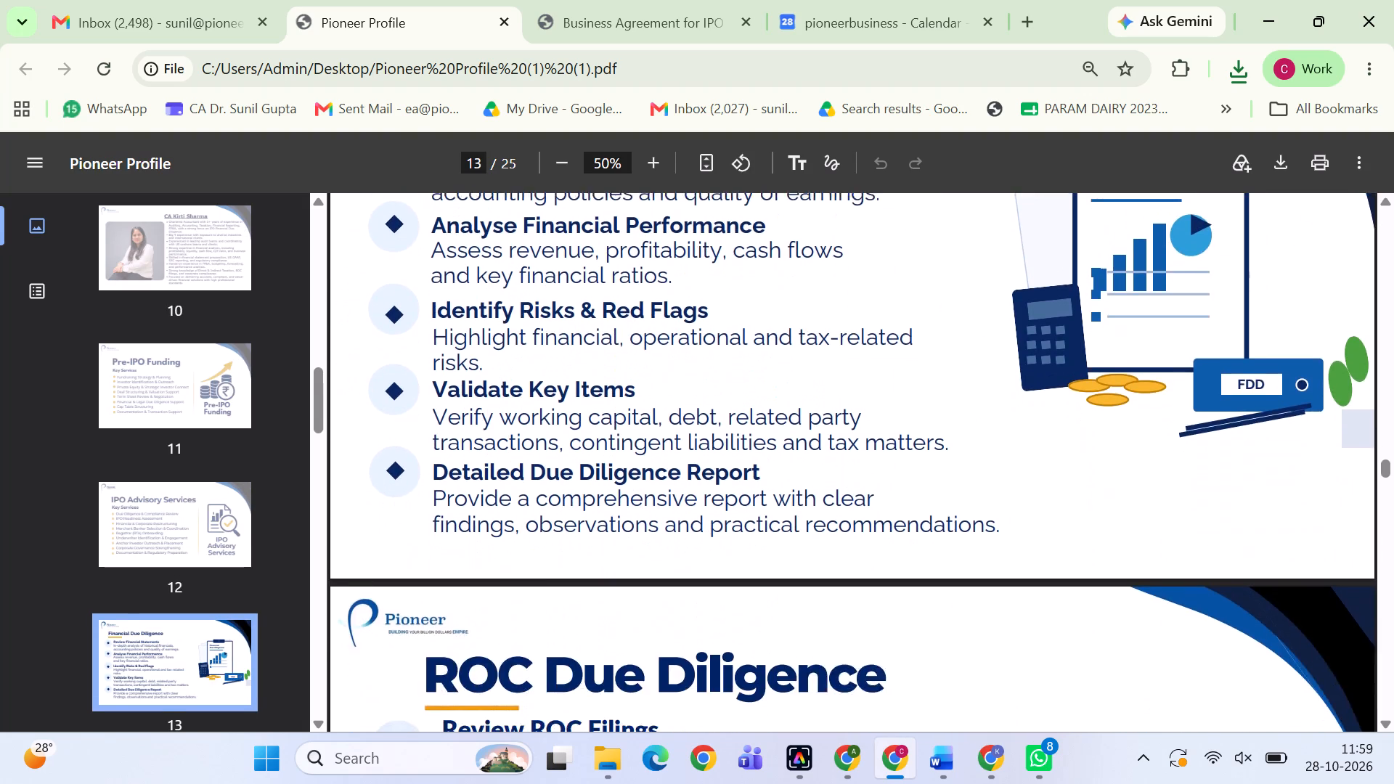
Check the Pioneer Profile's remaining pages from ROC Due Diligence through team experience, pipeline, IPO advisory recognition, seminar snapshots and the Special Invitee letter.
scroll(695, 520, down, 12)
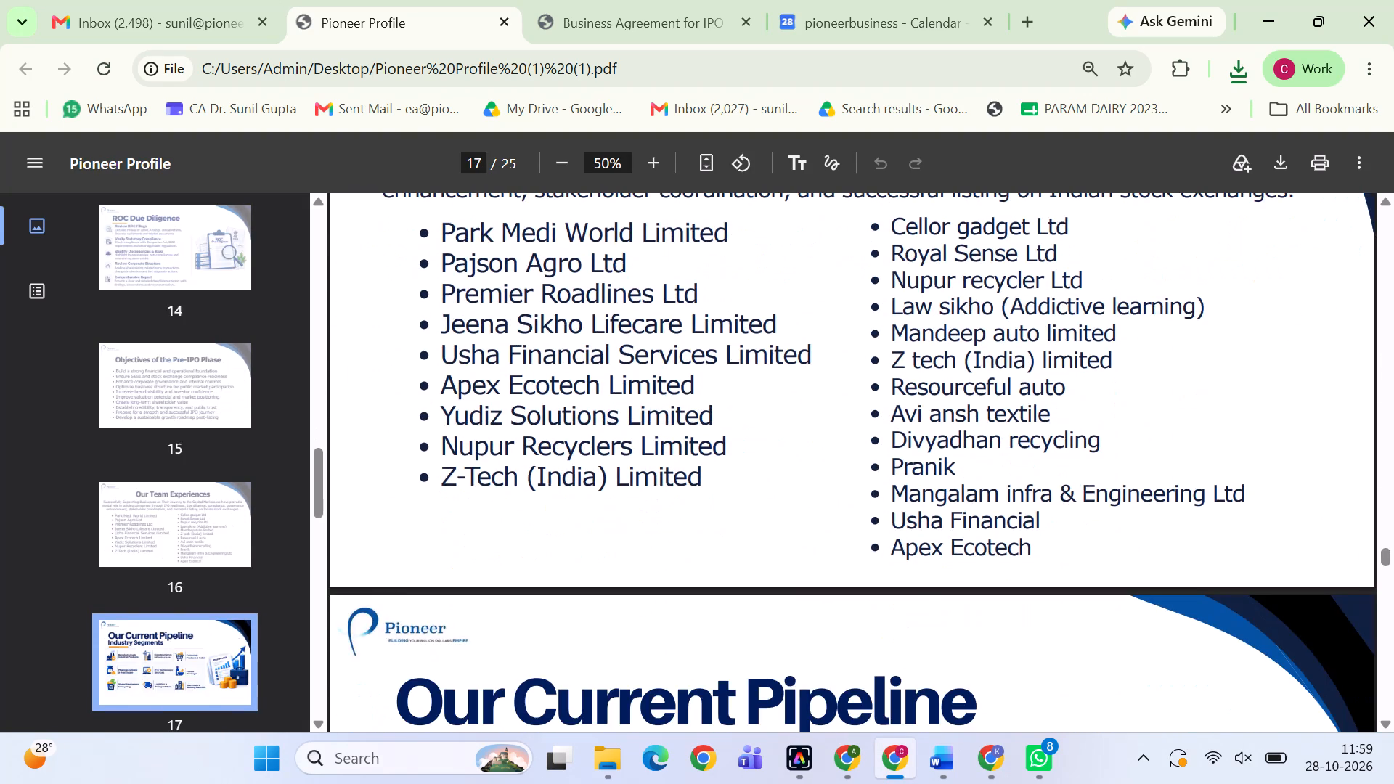
scroll(695, 520, down, 4)
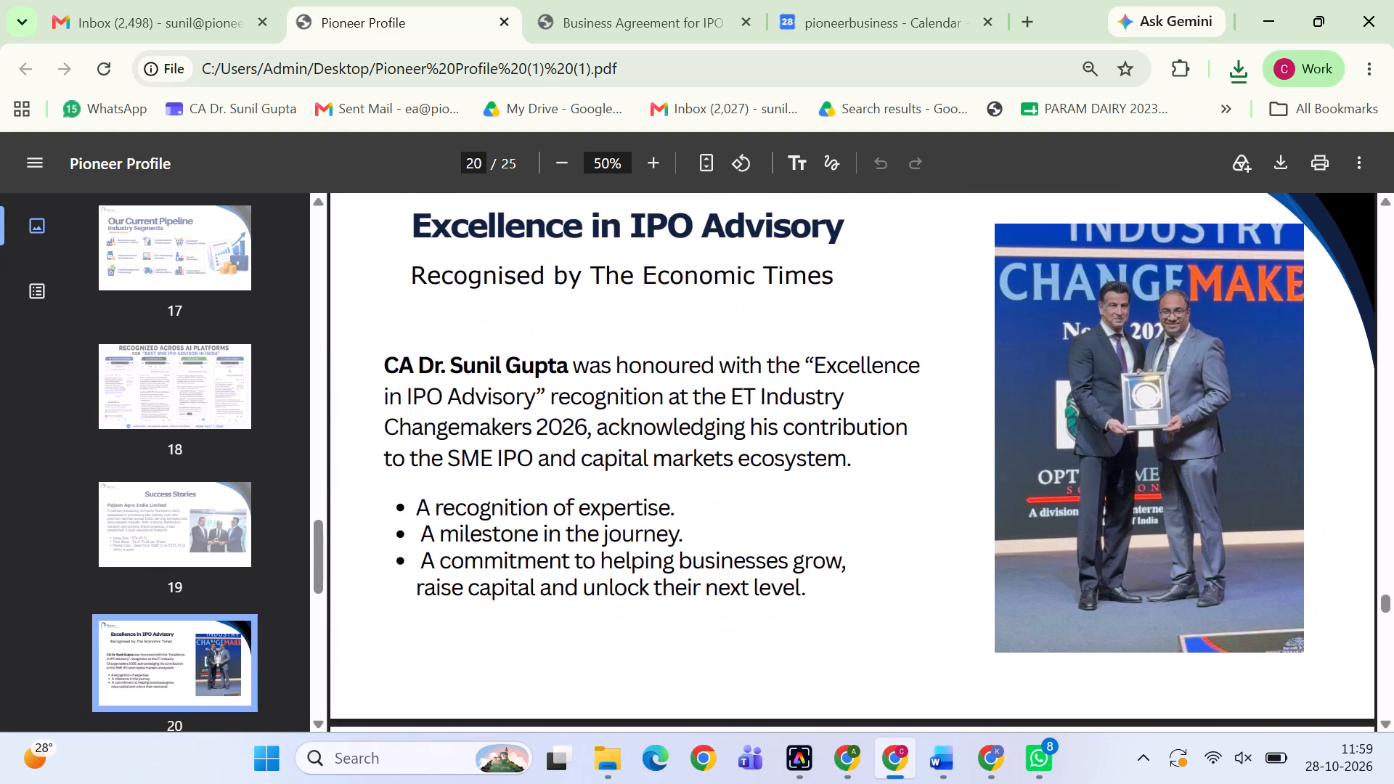
scroll(695, 520, down, 1)
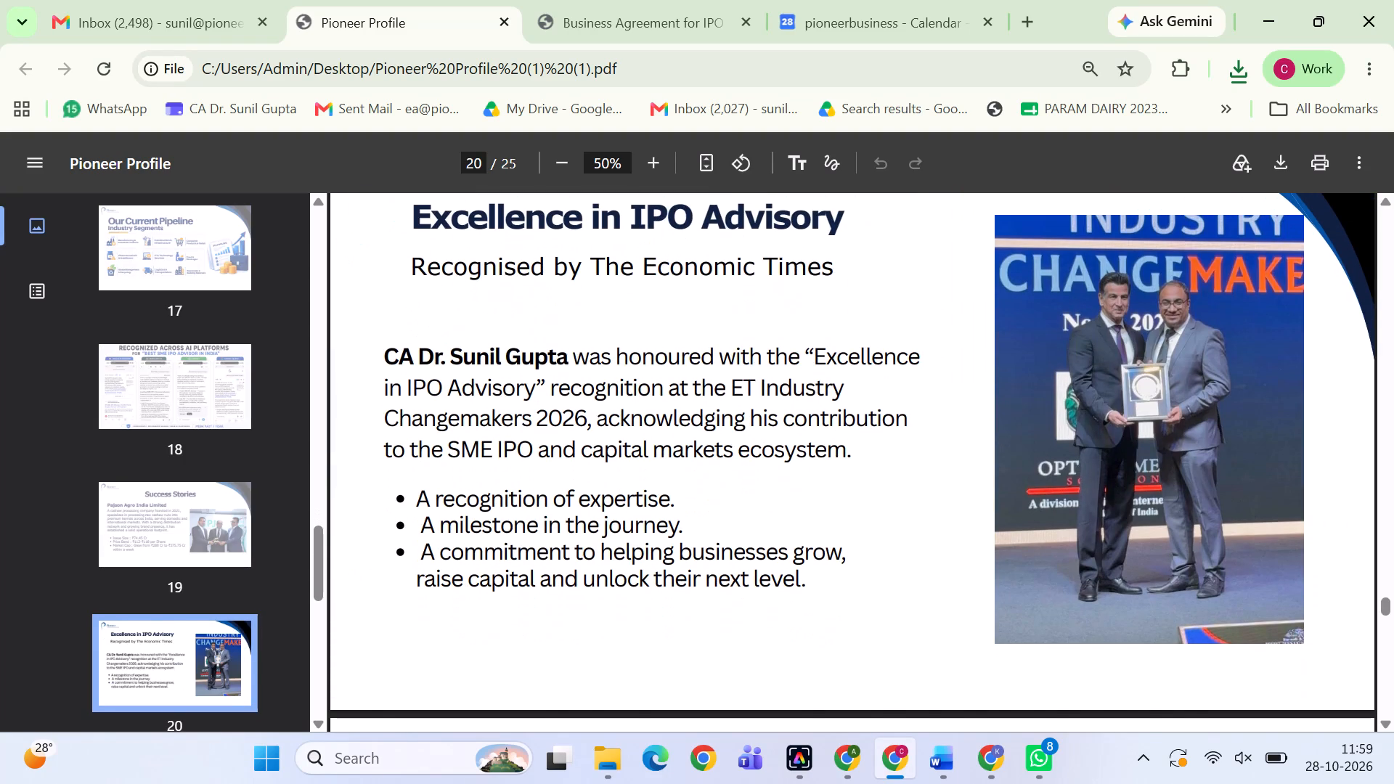
scroll(695, 520, down, 2)
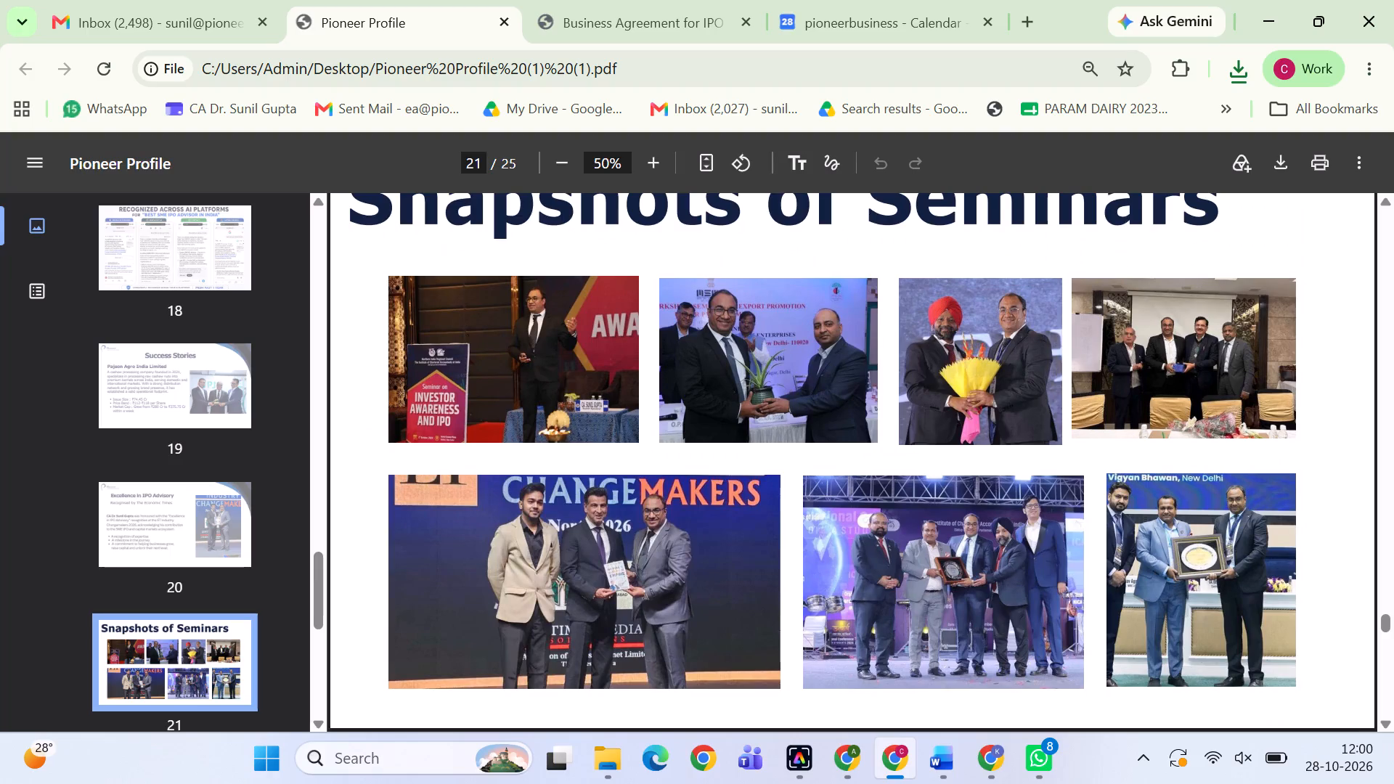
scroll(714, 454, down, 6)
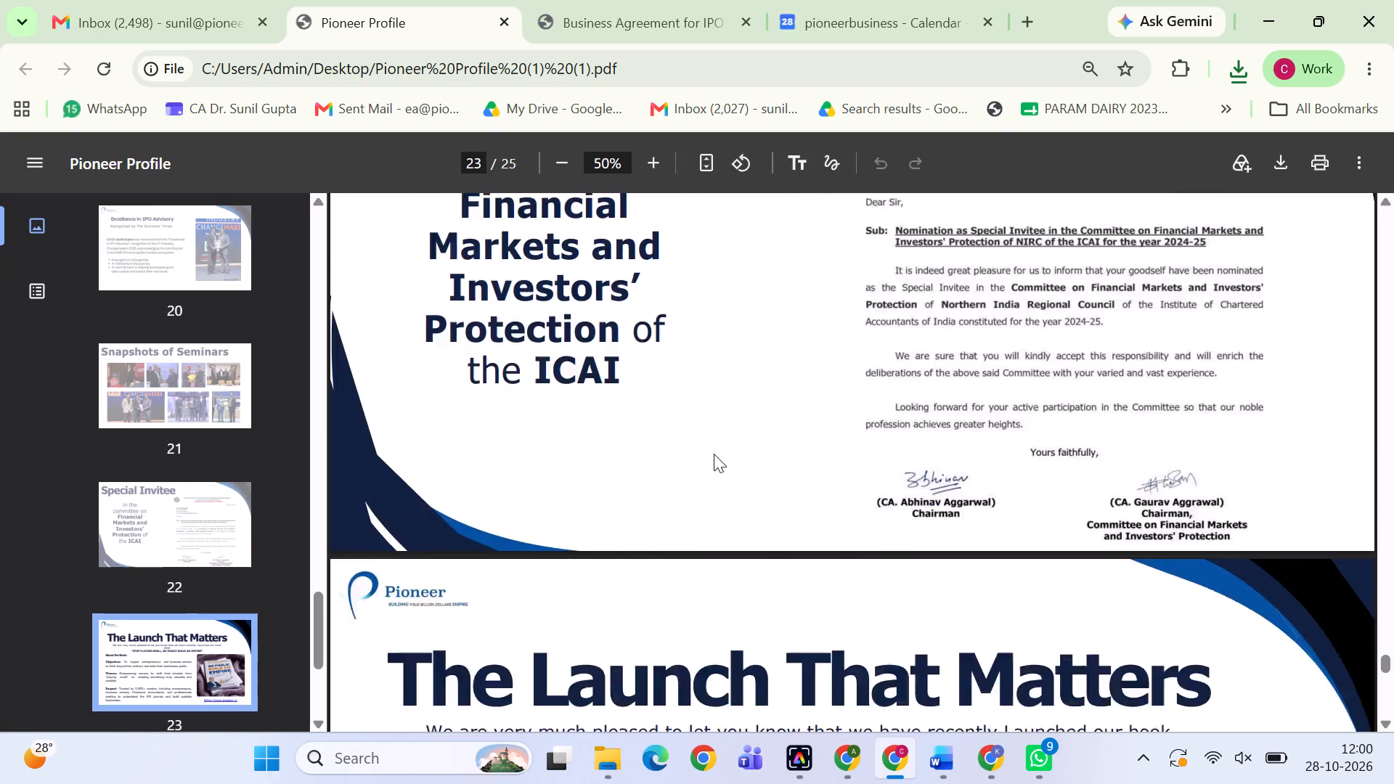
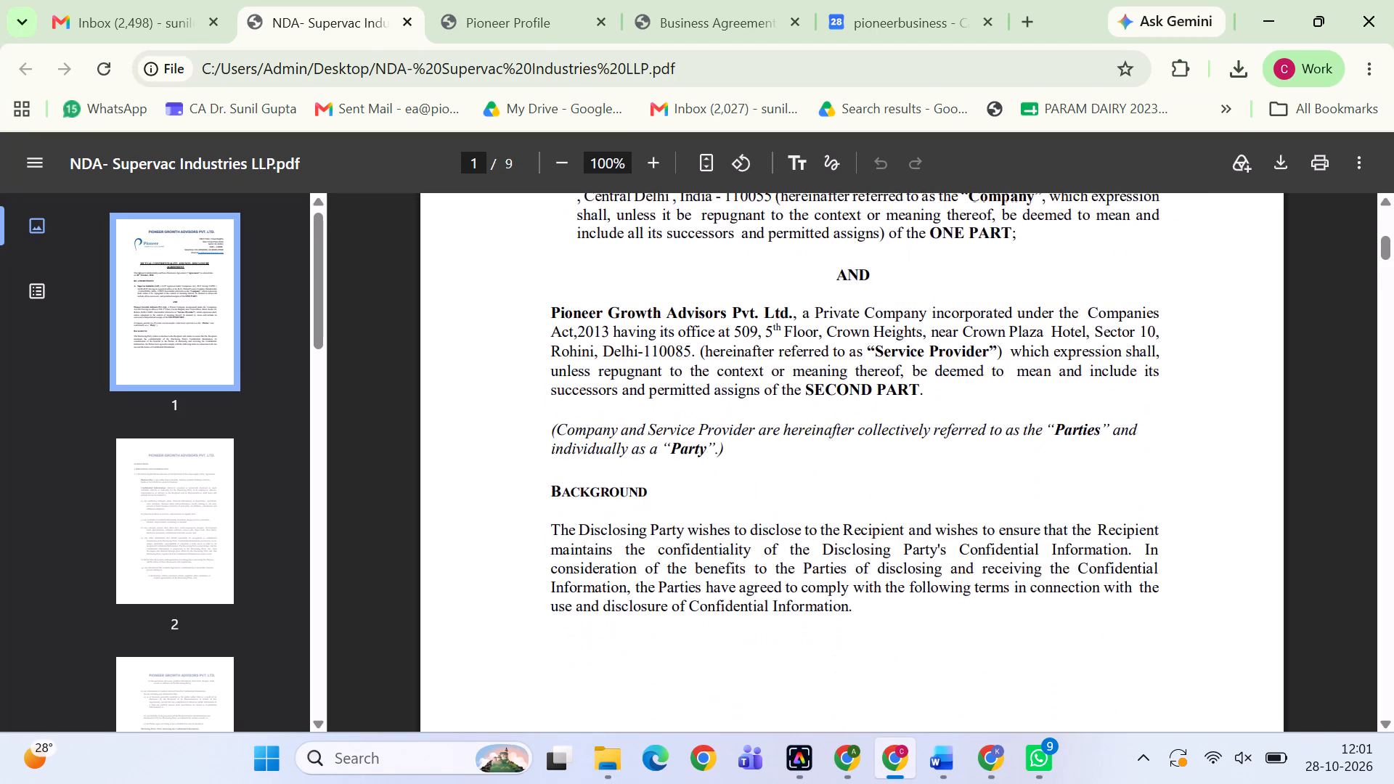
Read the Background and clause 1, Definitions and Interpretation, in the Supervac Industries LLP NDA PDF.
scroll(944, 517, down, 3)
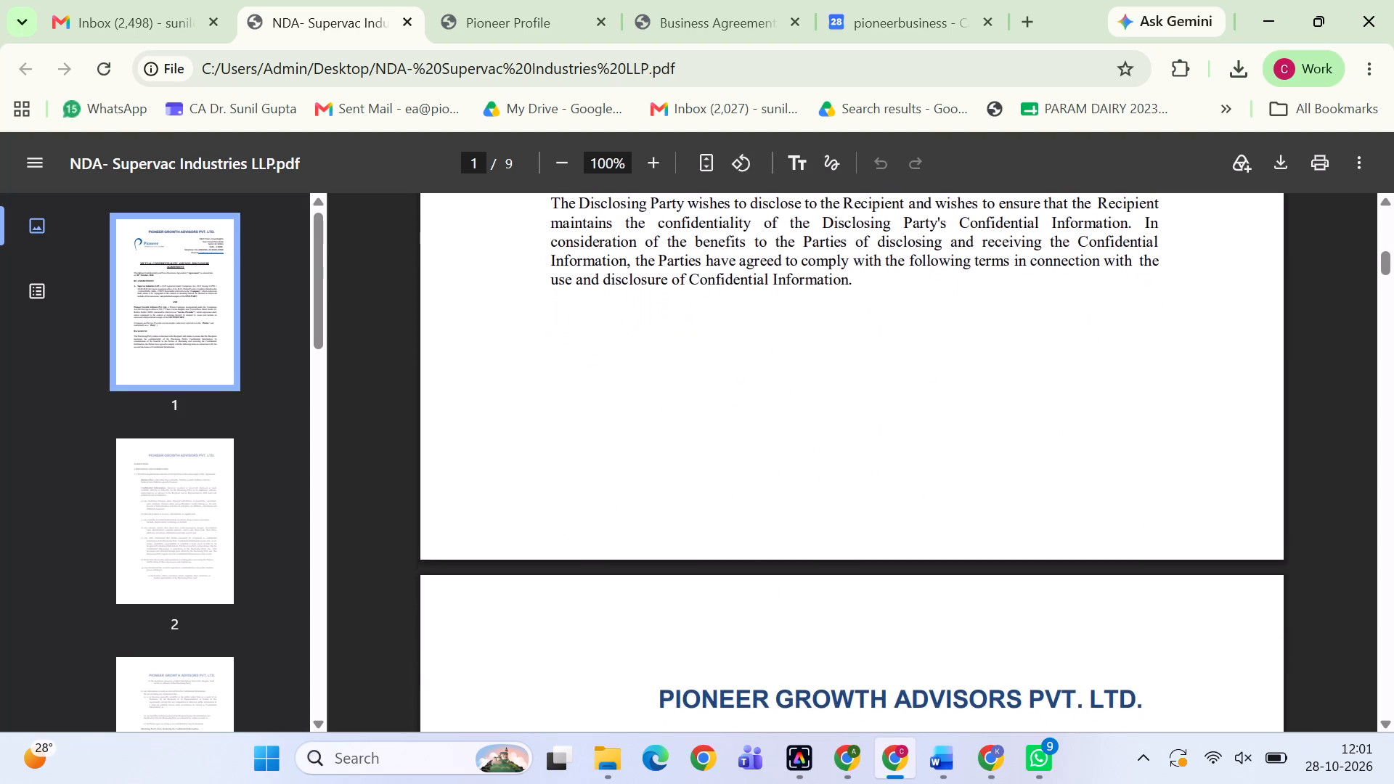
scroll(944, 517, down, 2)
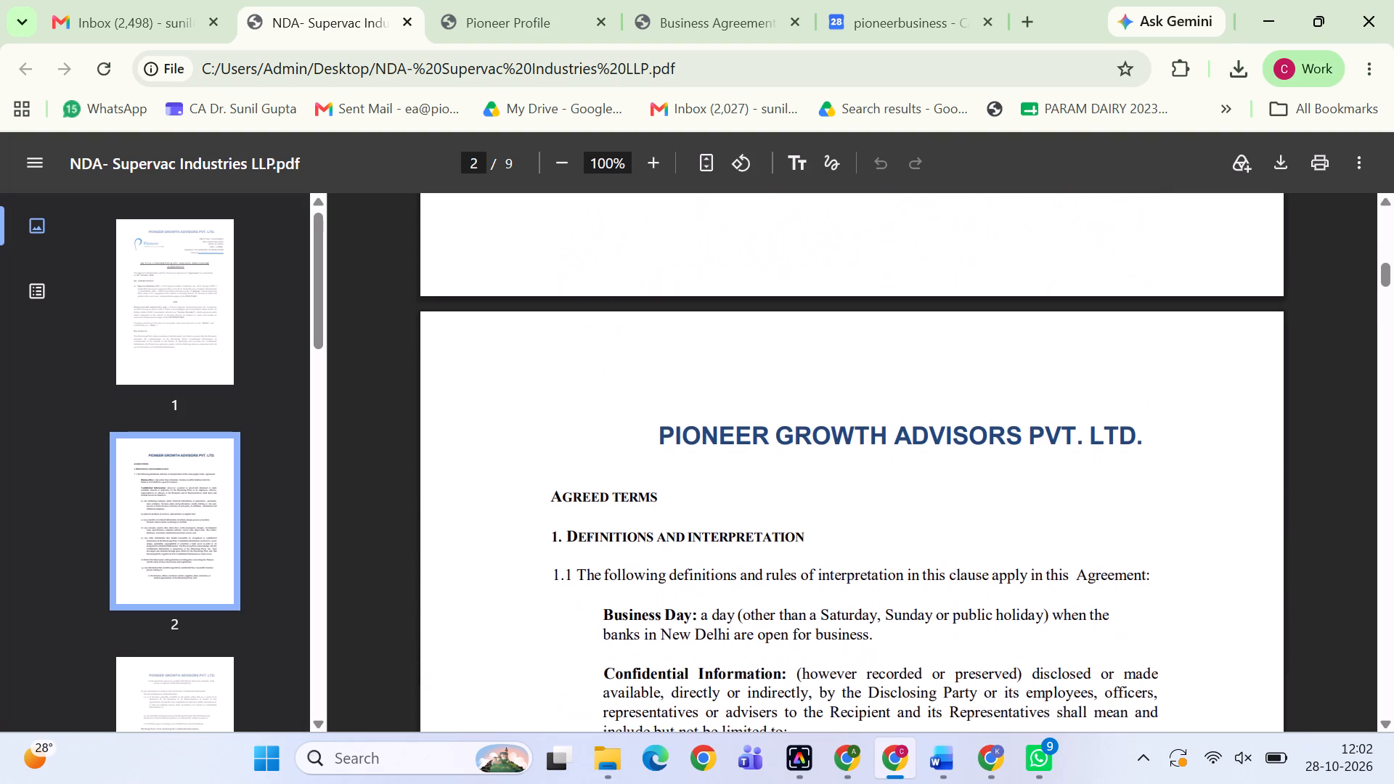
scroll(944, 517, down, 1)
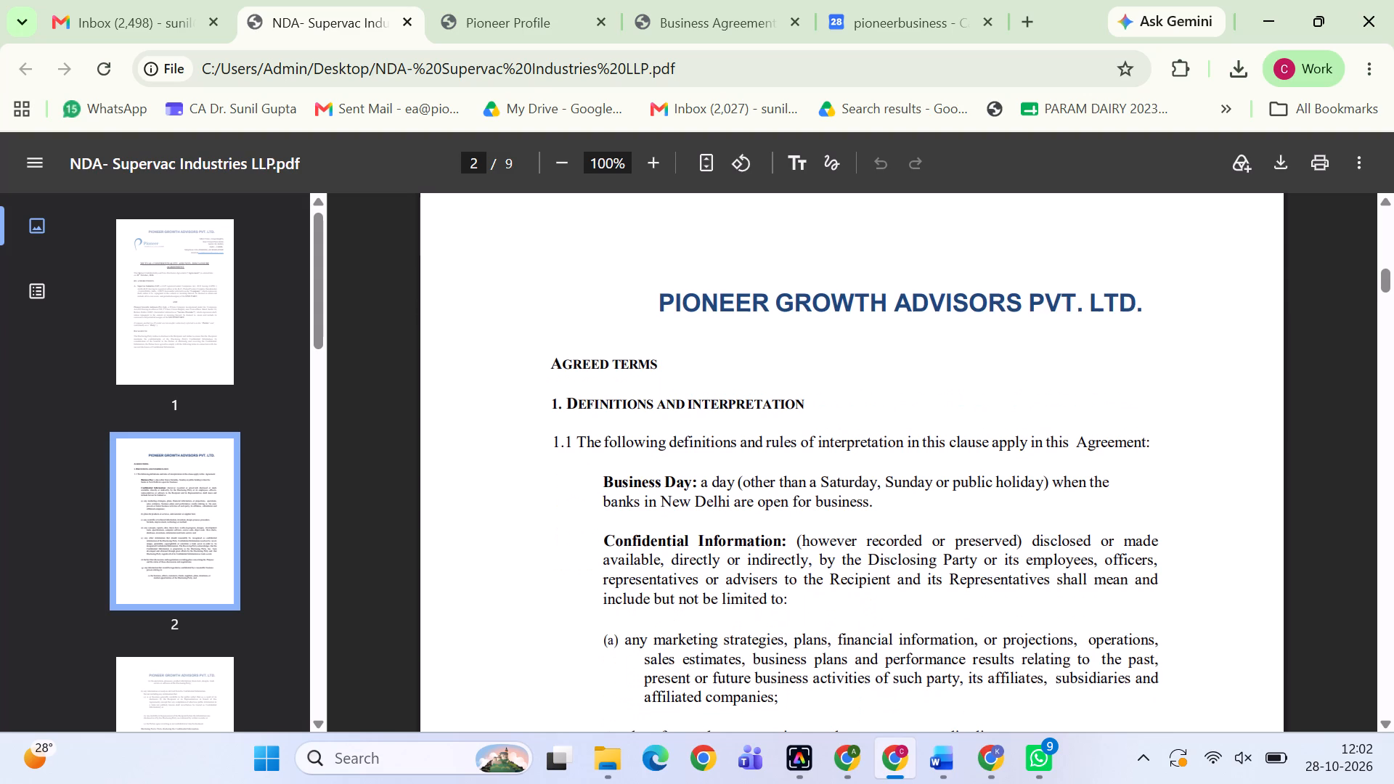
scroll(944, 517, down, 5)
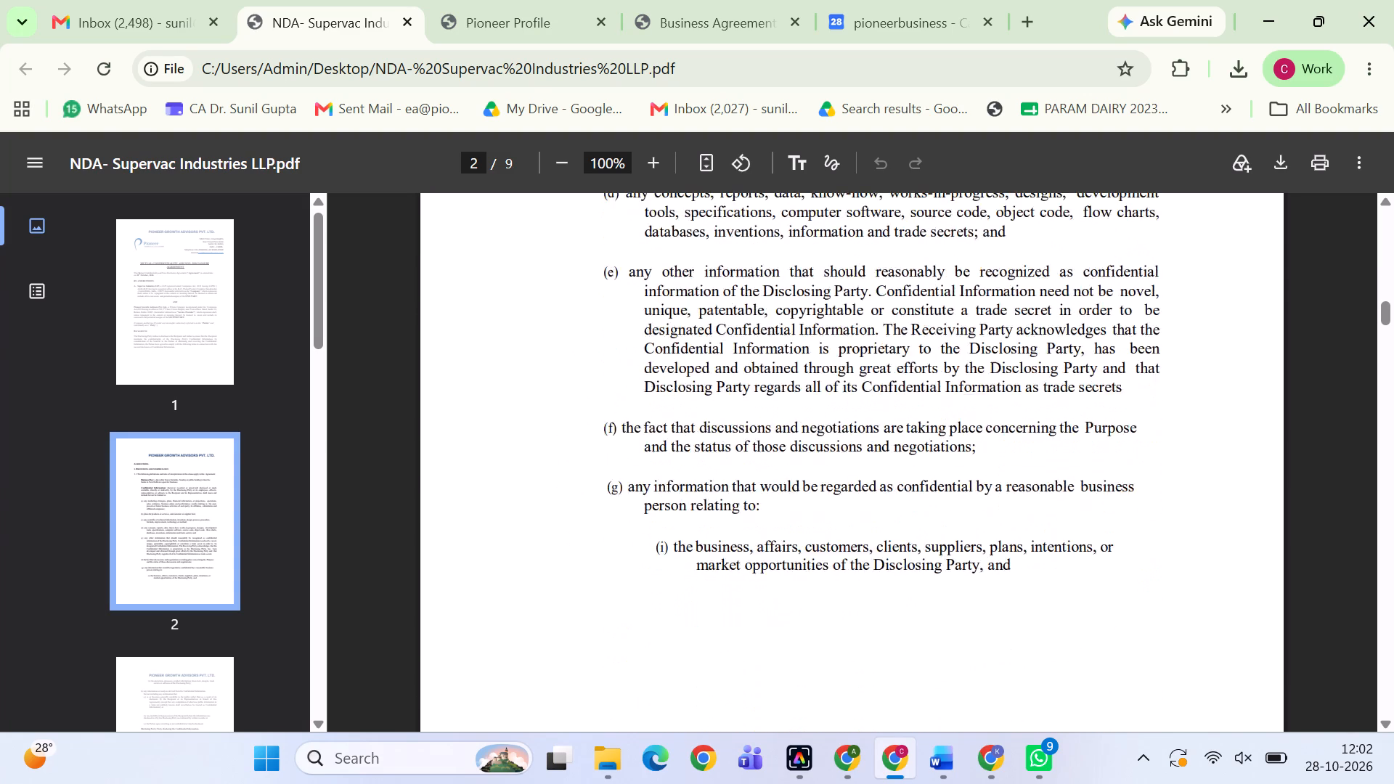
scroll(944, 517, down, 2)
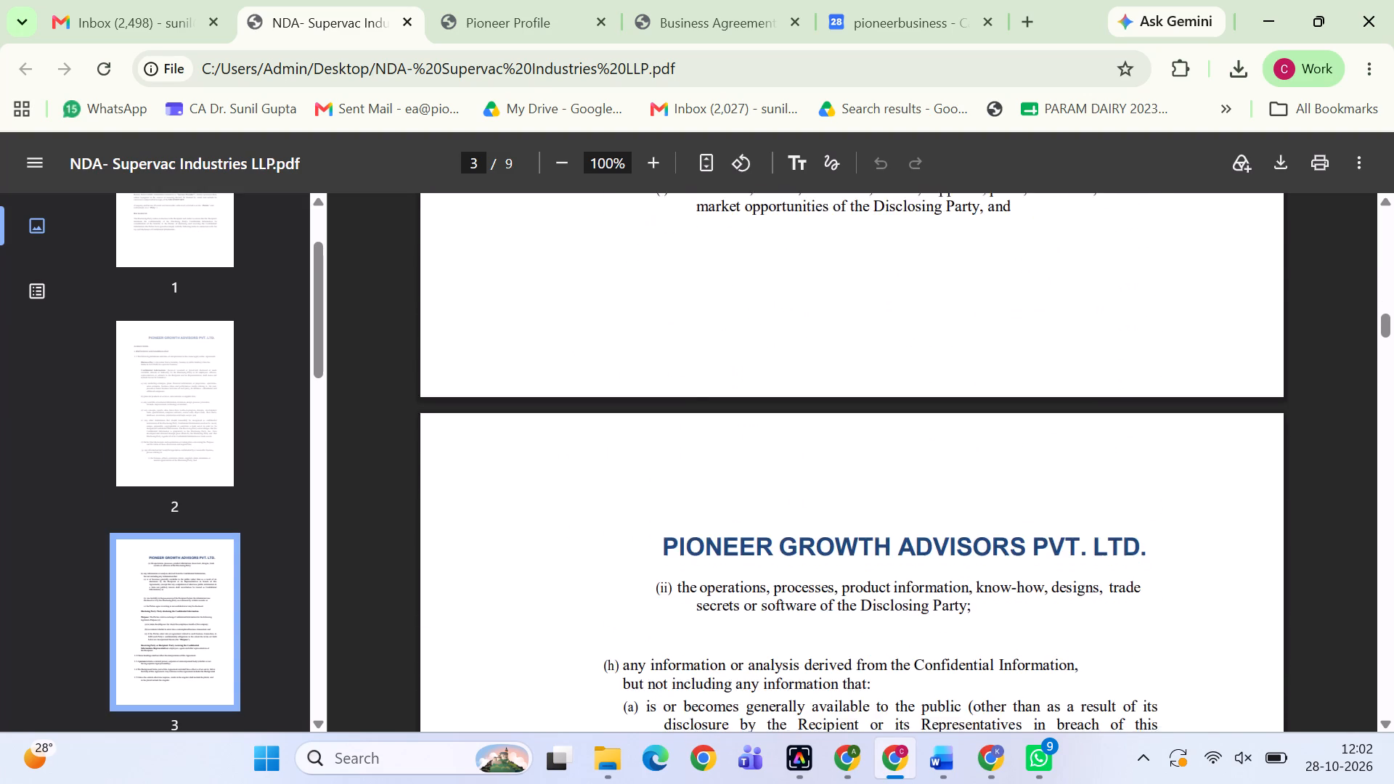
scroll(944, 517, down, 3)
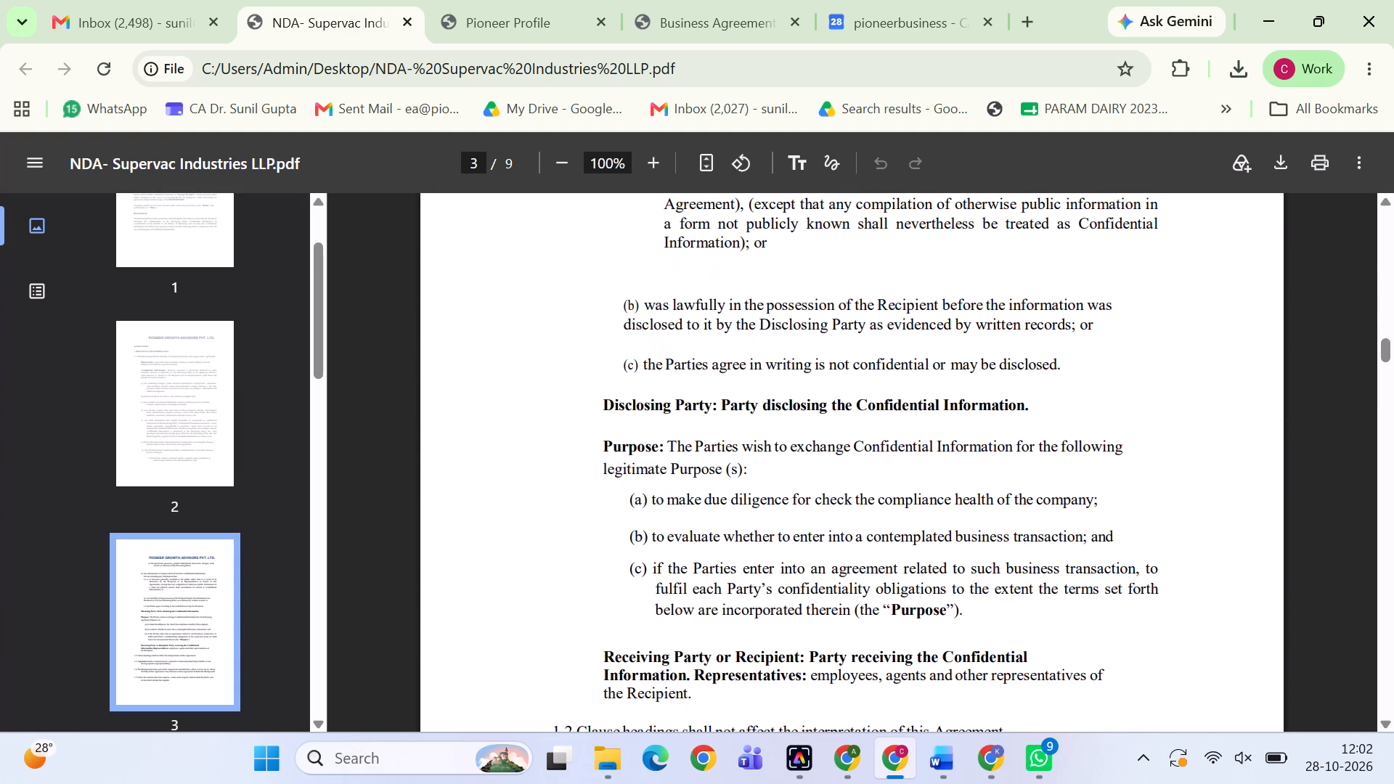
scroll(944, 517, down, 2)
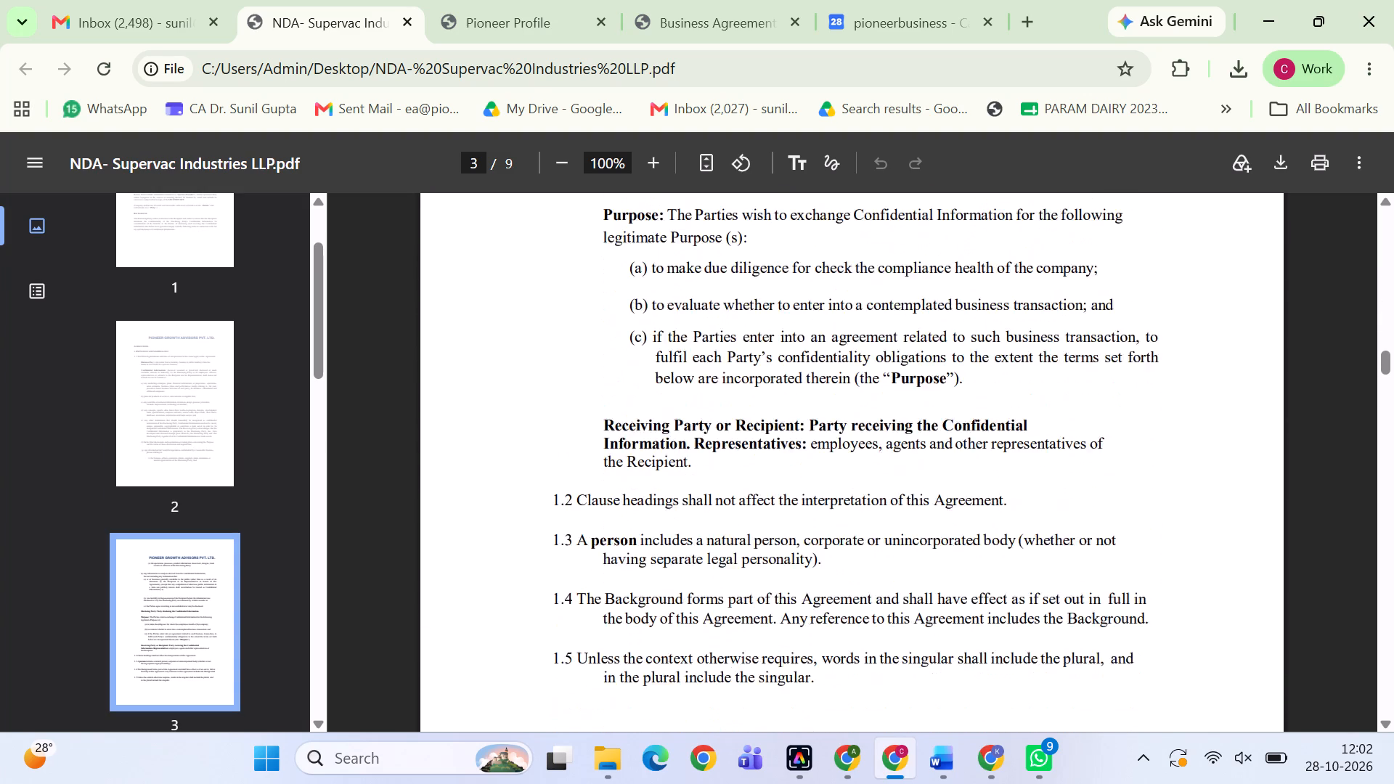
scroll(944, 517, down, 3)
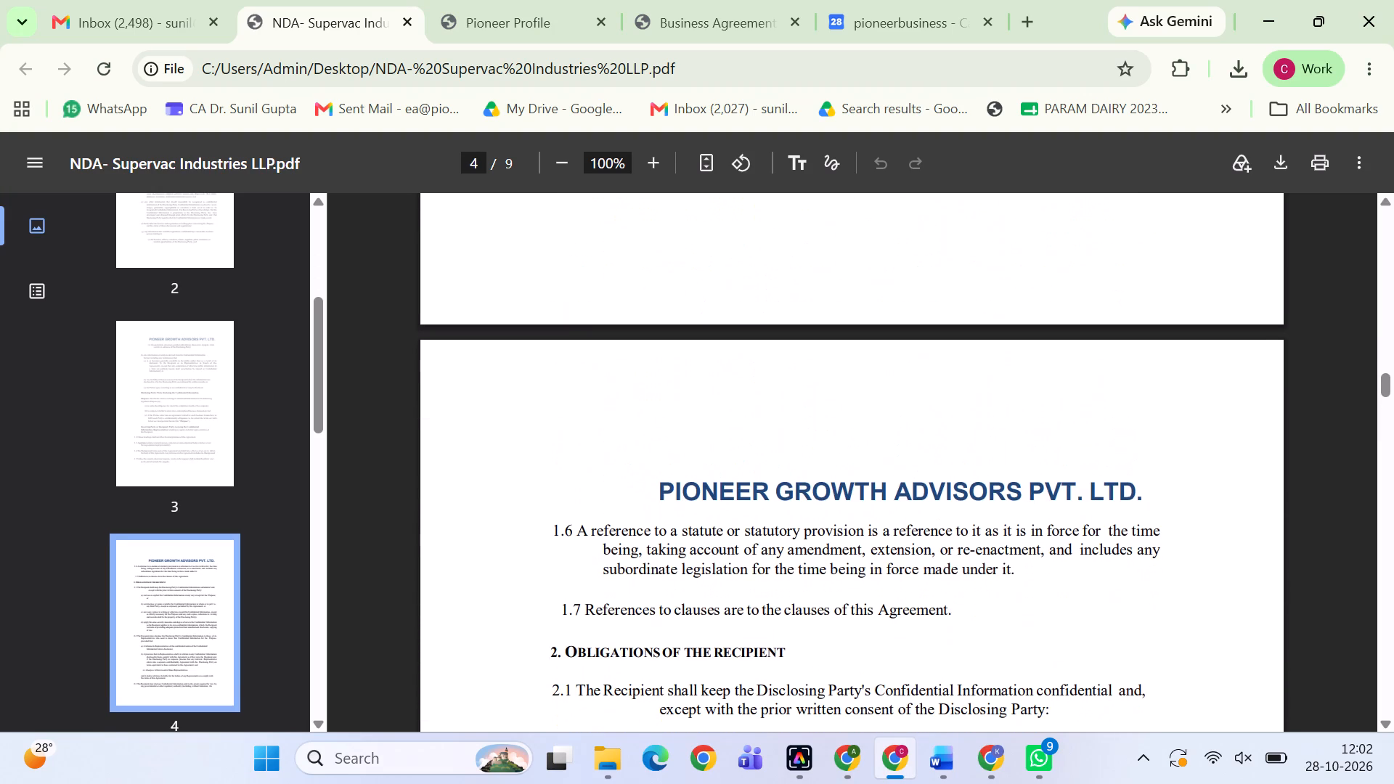
Review clause 2 of the NDA, Obligations of the Recipient, from 2.1 through 2.3.
scroll(991, 619, down, 2)
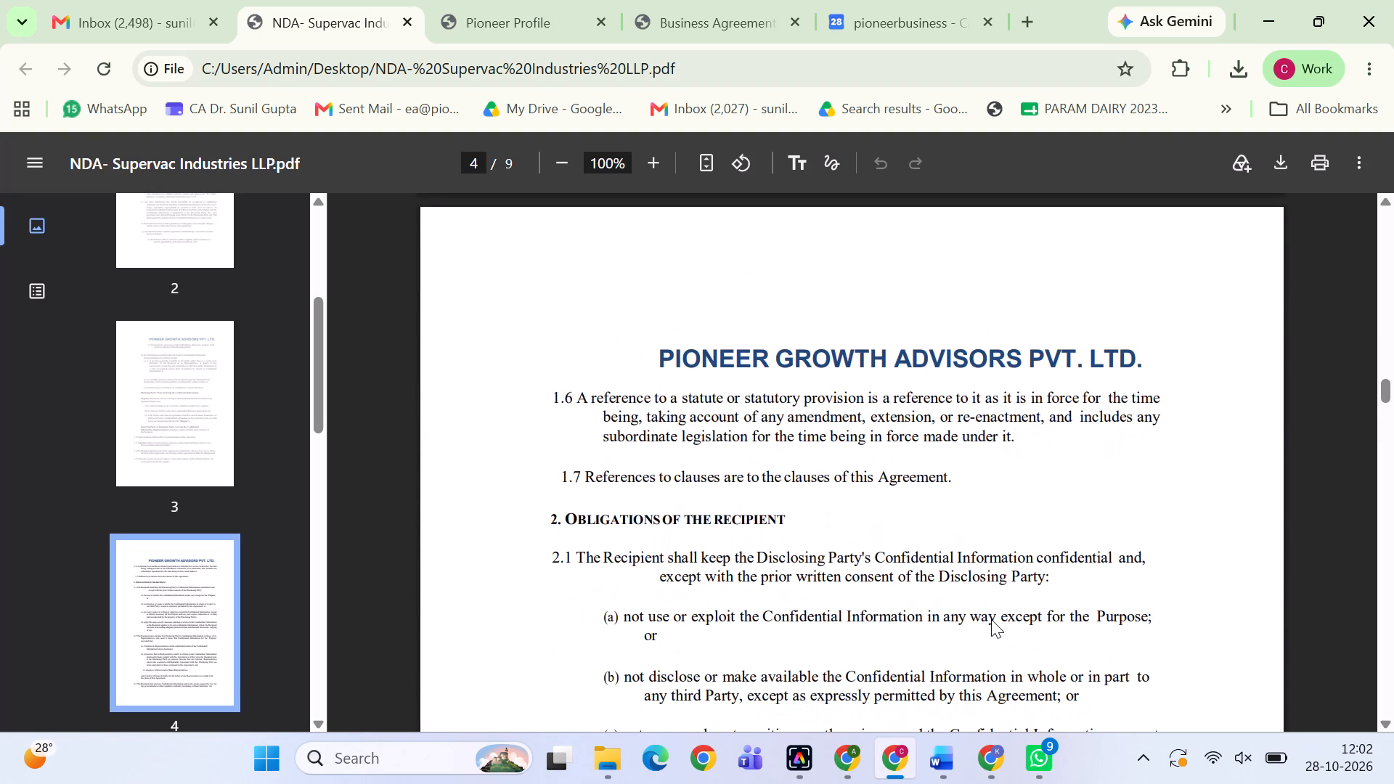
scroll(991, 619, down, 3)
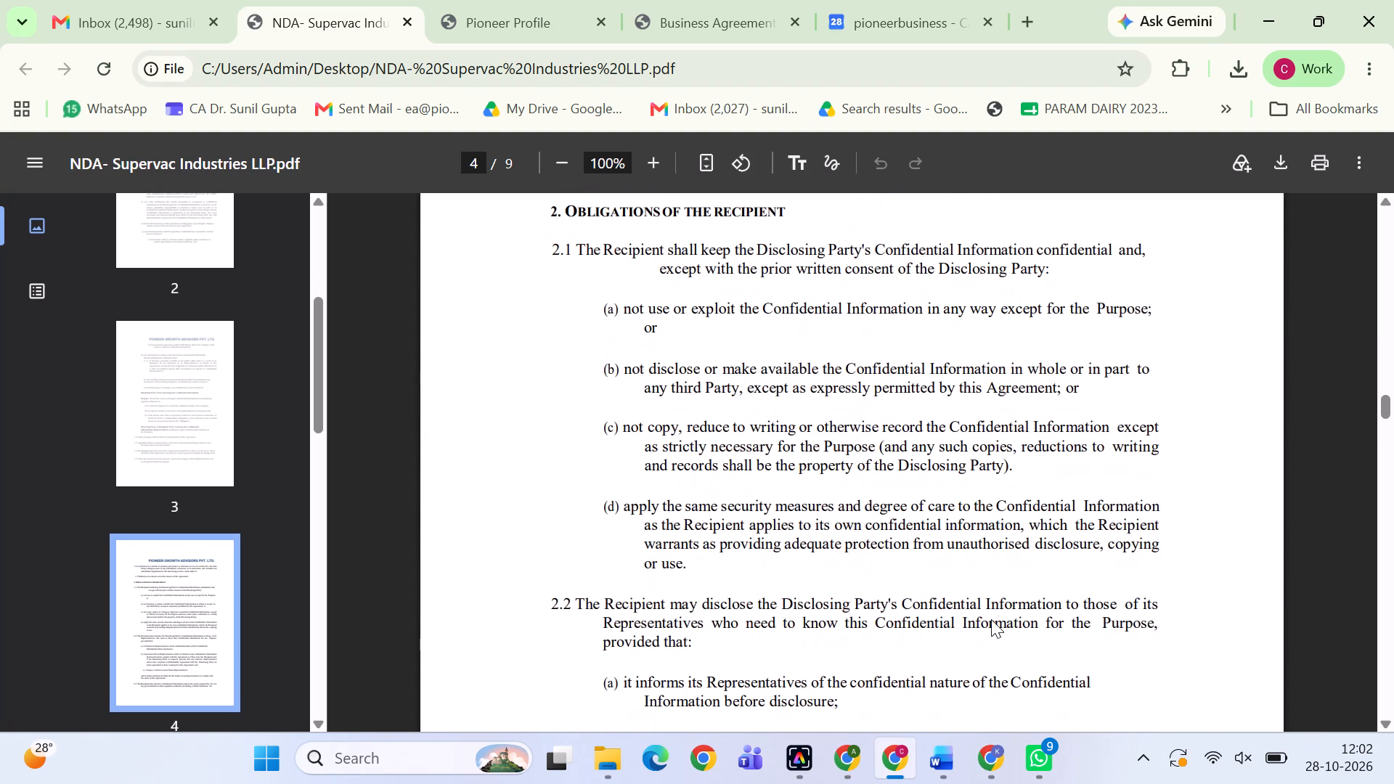
scroll(991, 619, down, 3)
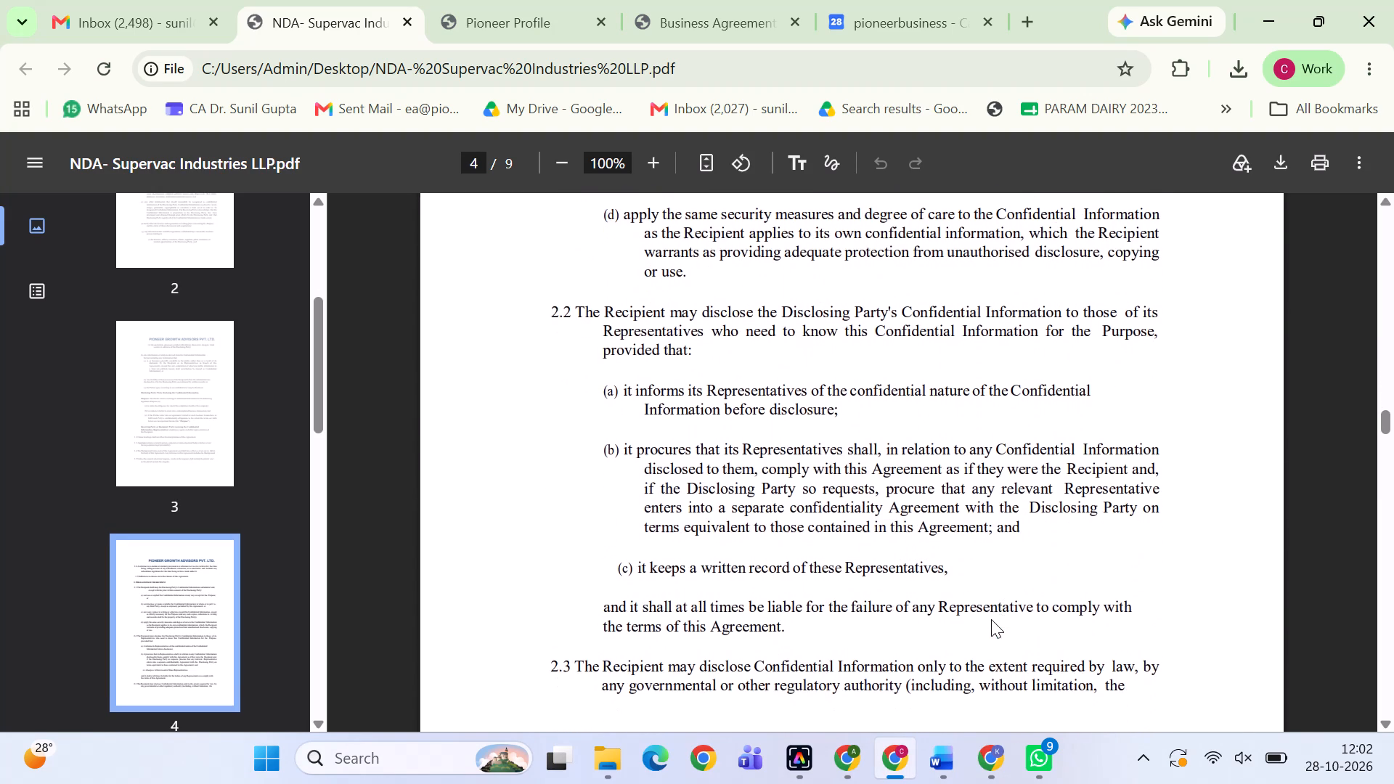
scroll(897, 556, down, 2)
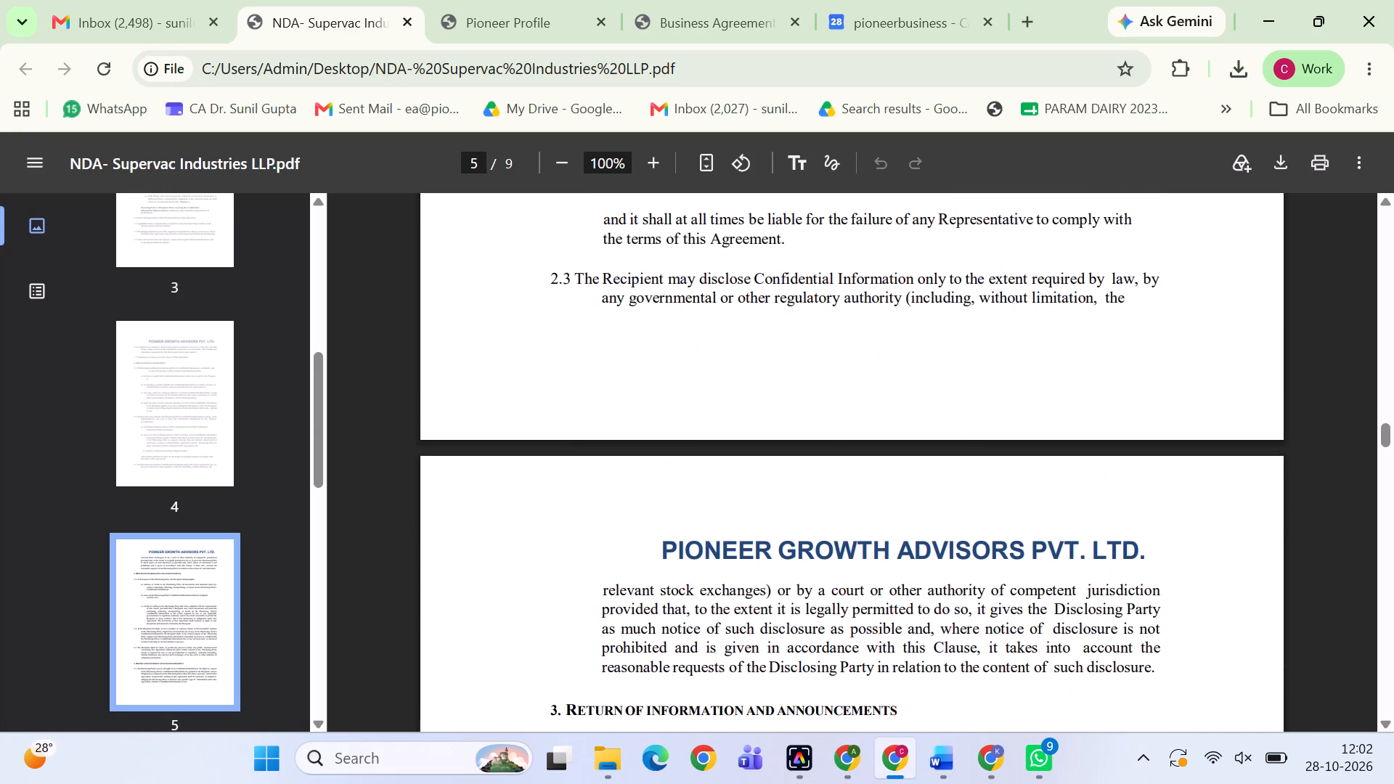
Check the NDA's clauses on Return of Information and Announcements, Reservation of Rights and Acknowledgement, and Indemnity.
scroll(917, 600, down, 3)
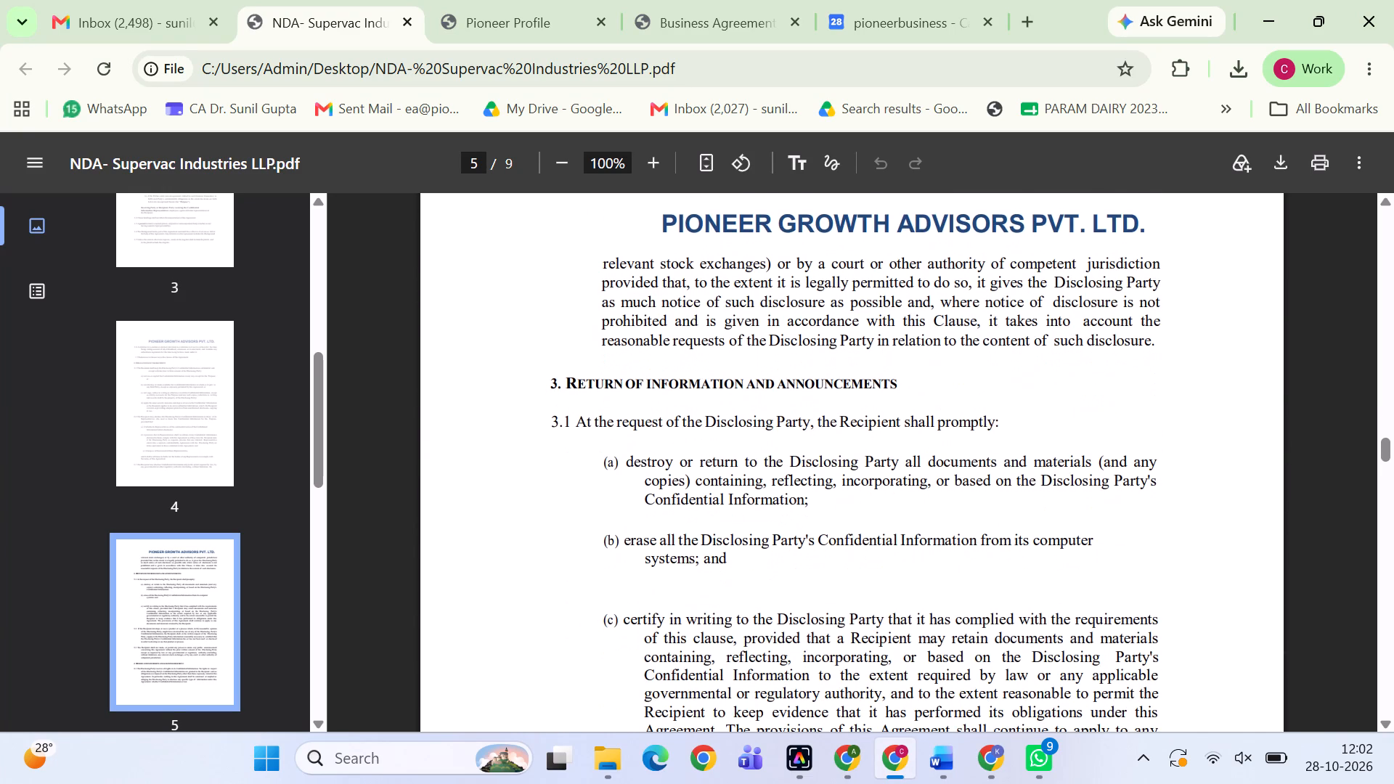
scroll(917, 600, down, 2)
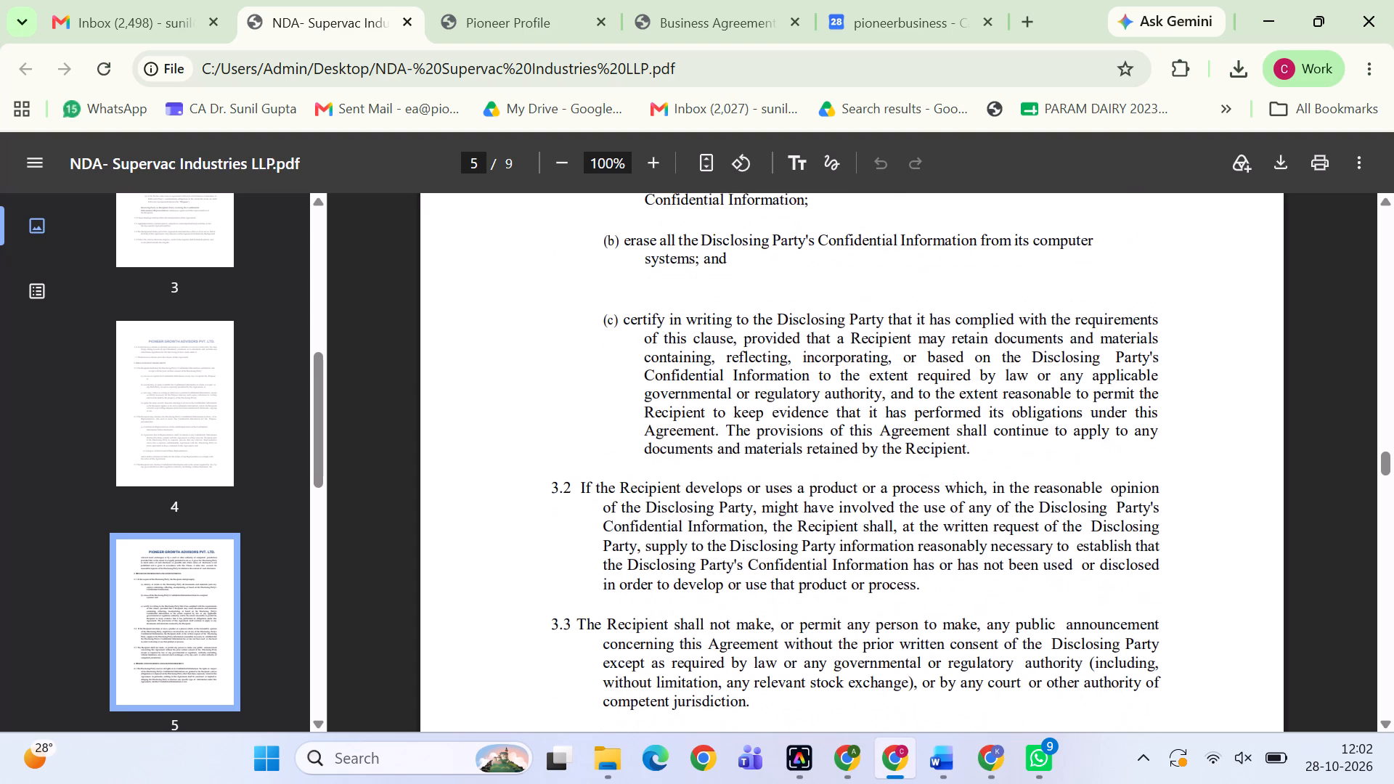
scroll(877, 630, down, 1)
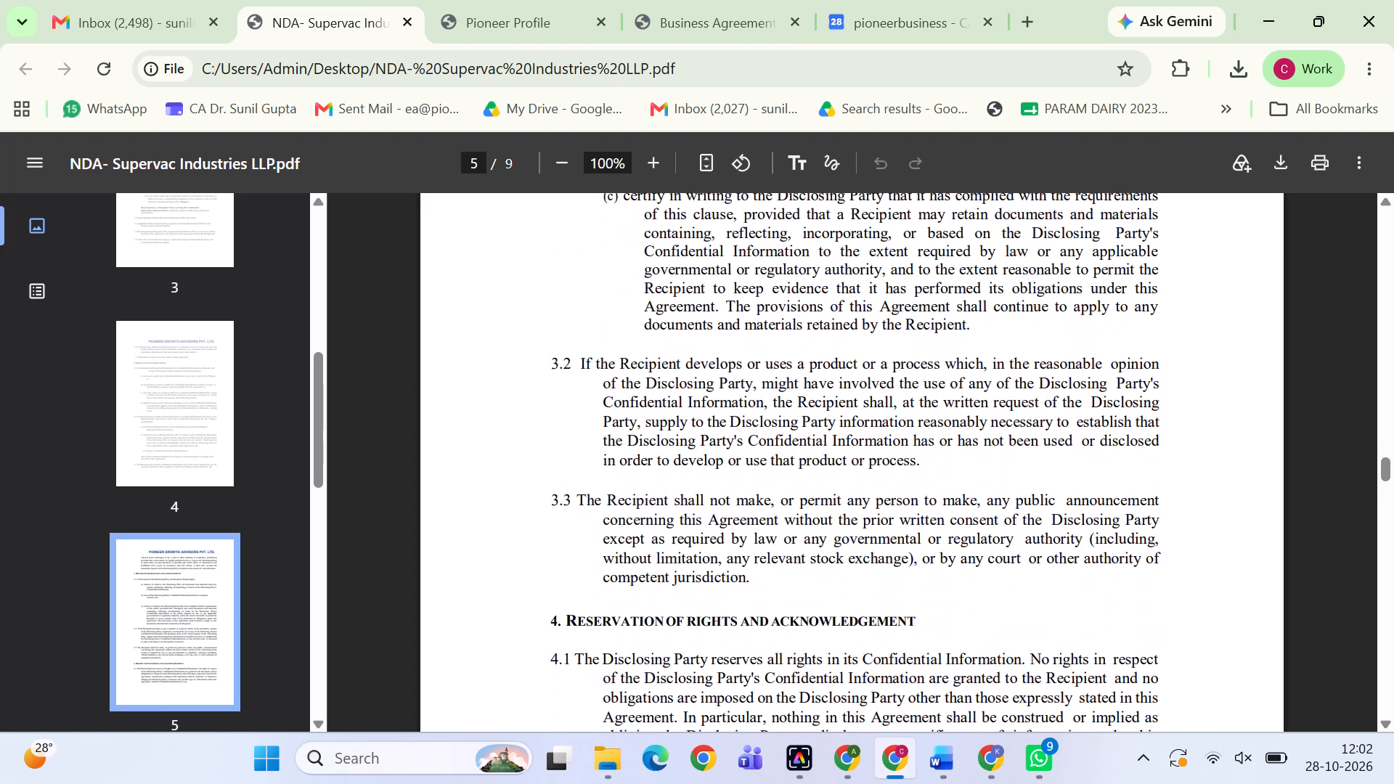
scroll(846, 605, down, 4)
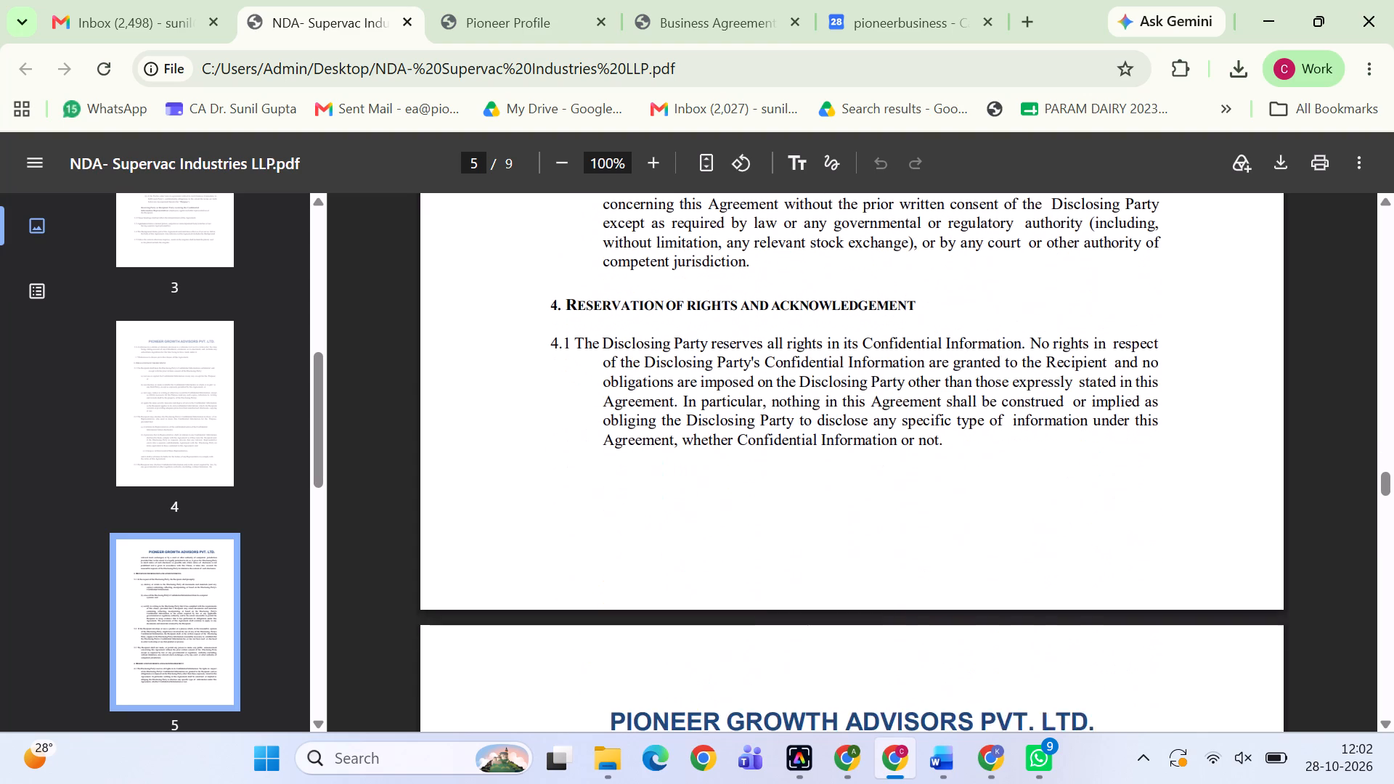
scroll(846, 605, down, 3)
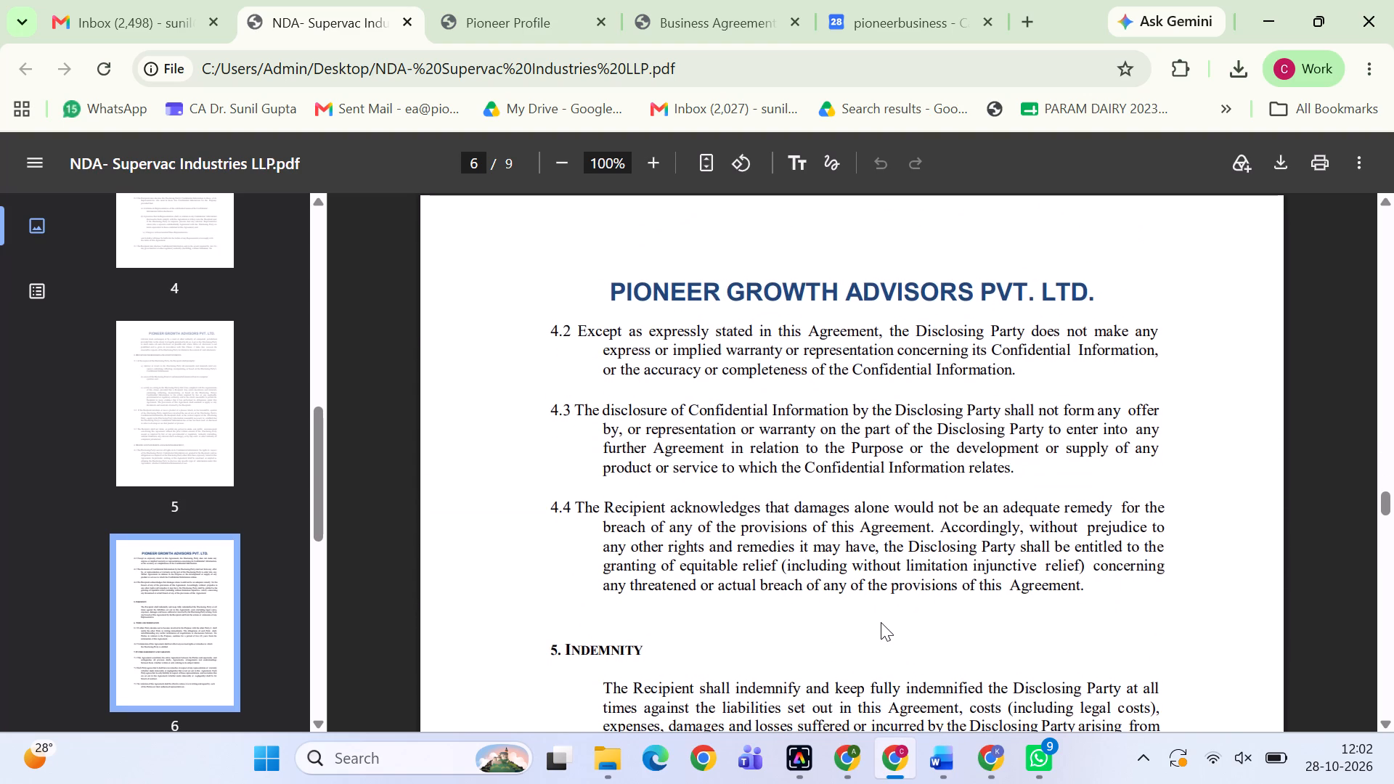
scroll(881, 622, down, 1)
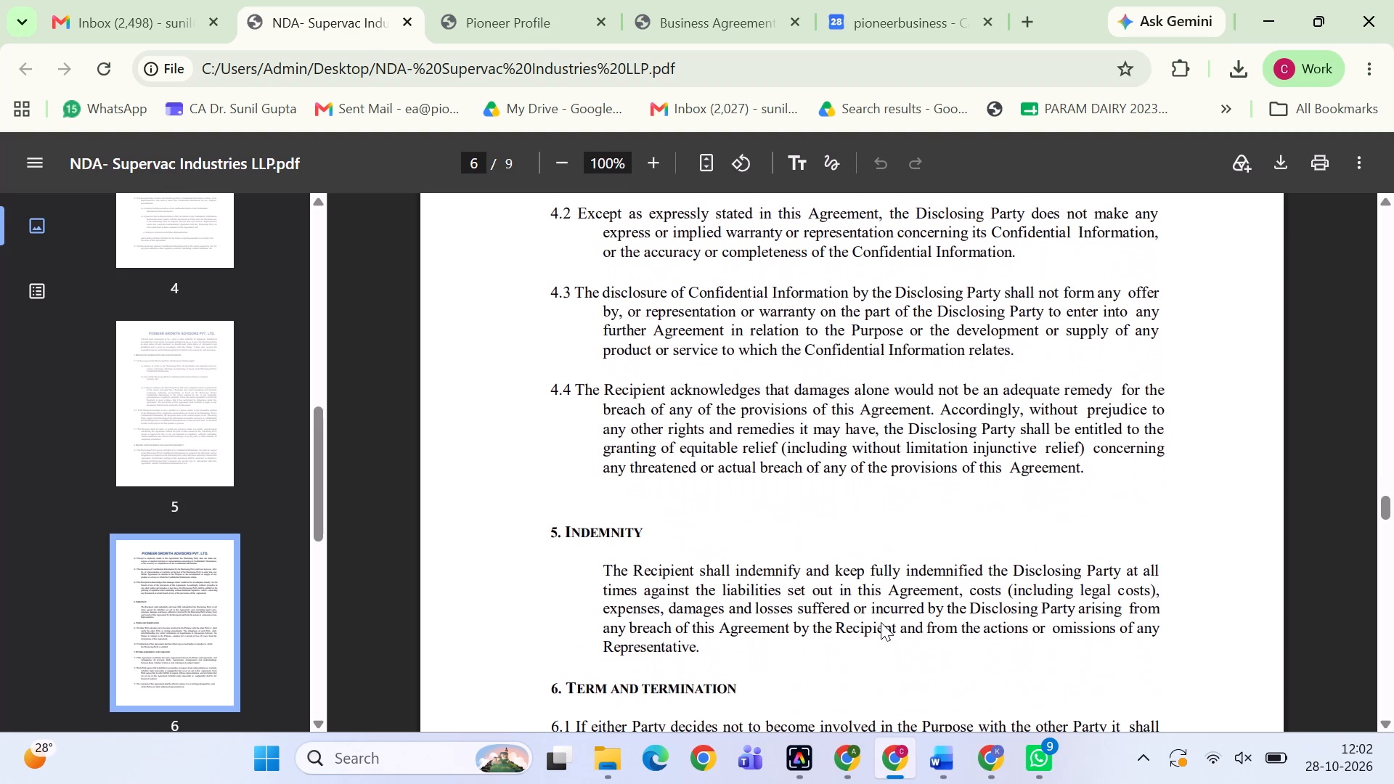
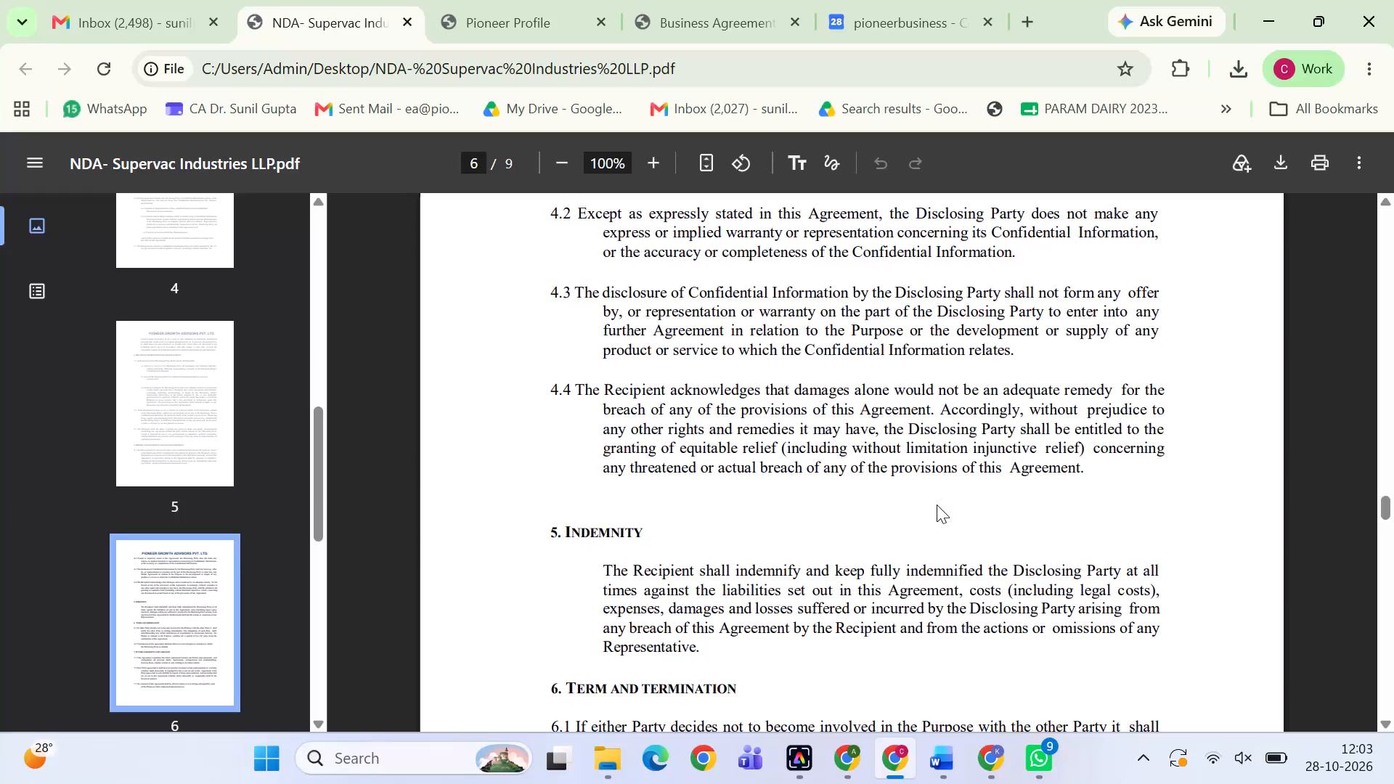
Read the NDA's Indemnity, Term and Termination, and Entire Agreement and Variation clauses, 5 through 7.3.
scroll(937, 505, down, 1)
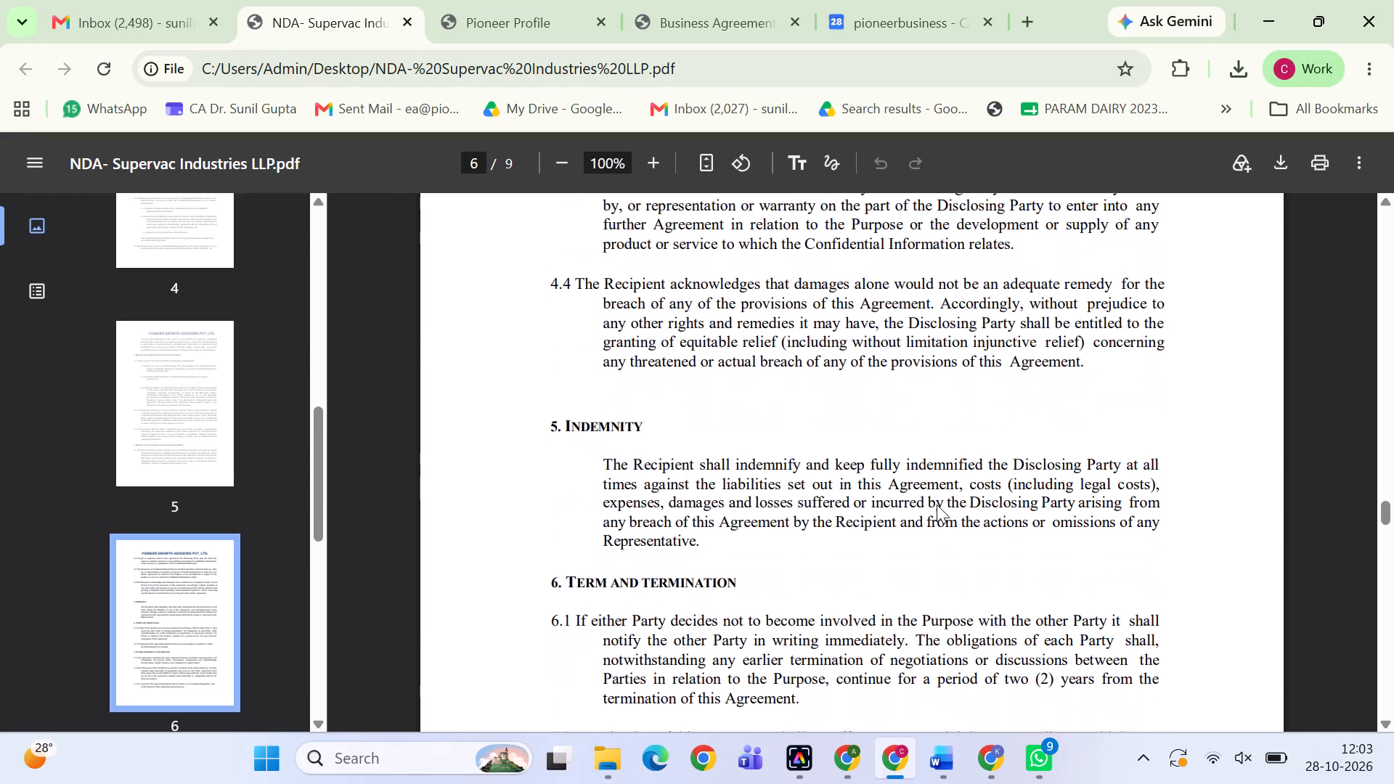
scroll(937, 505, down, 2)
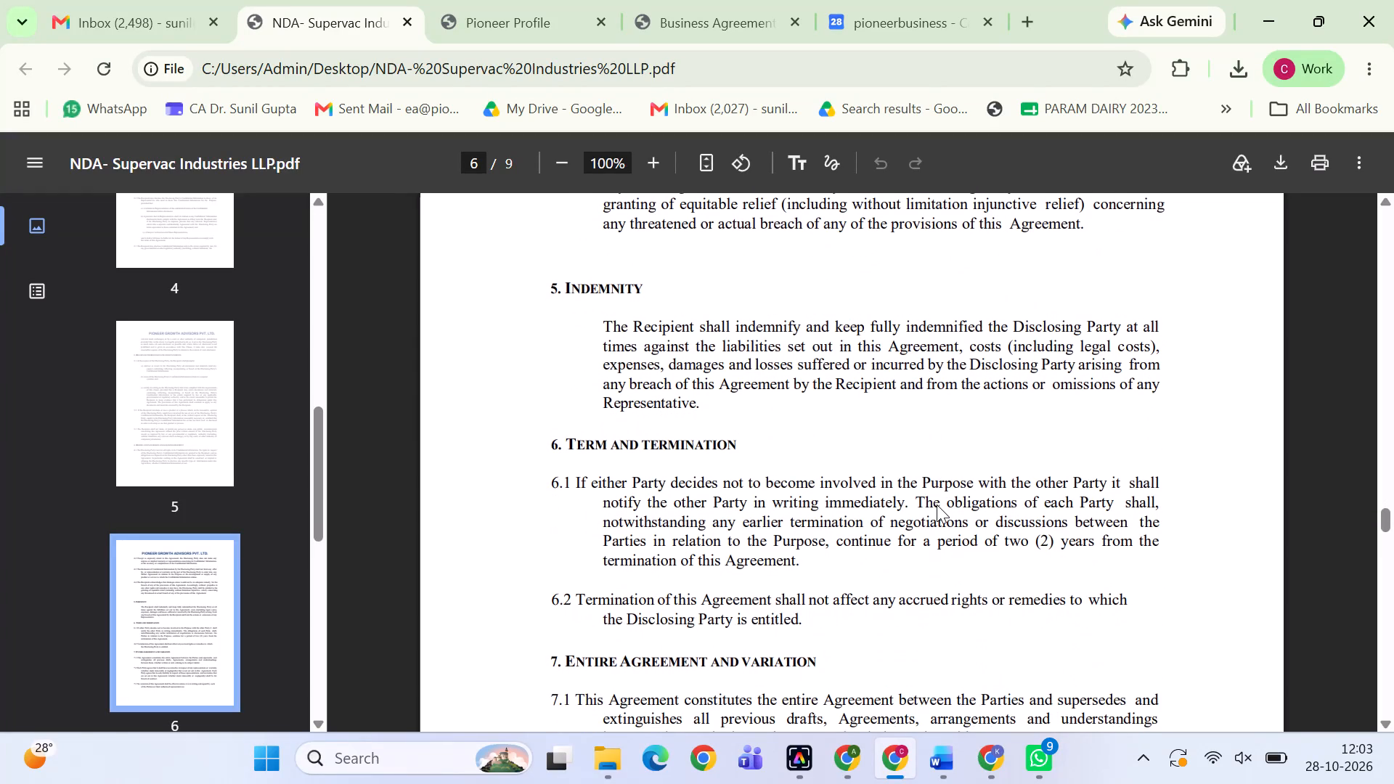
scroll(937, 505, down, 2)
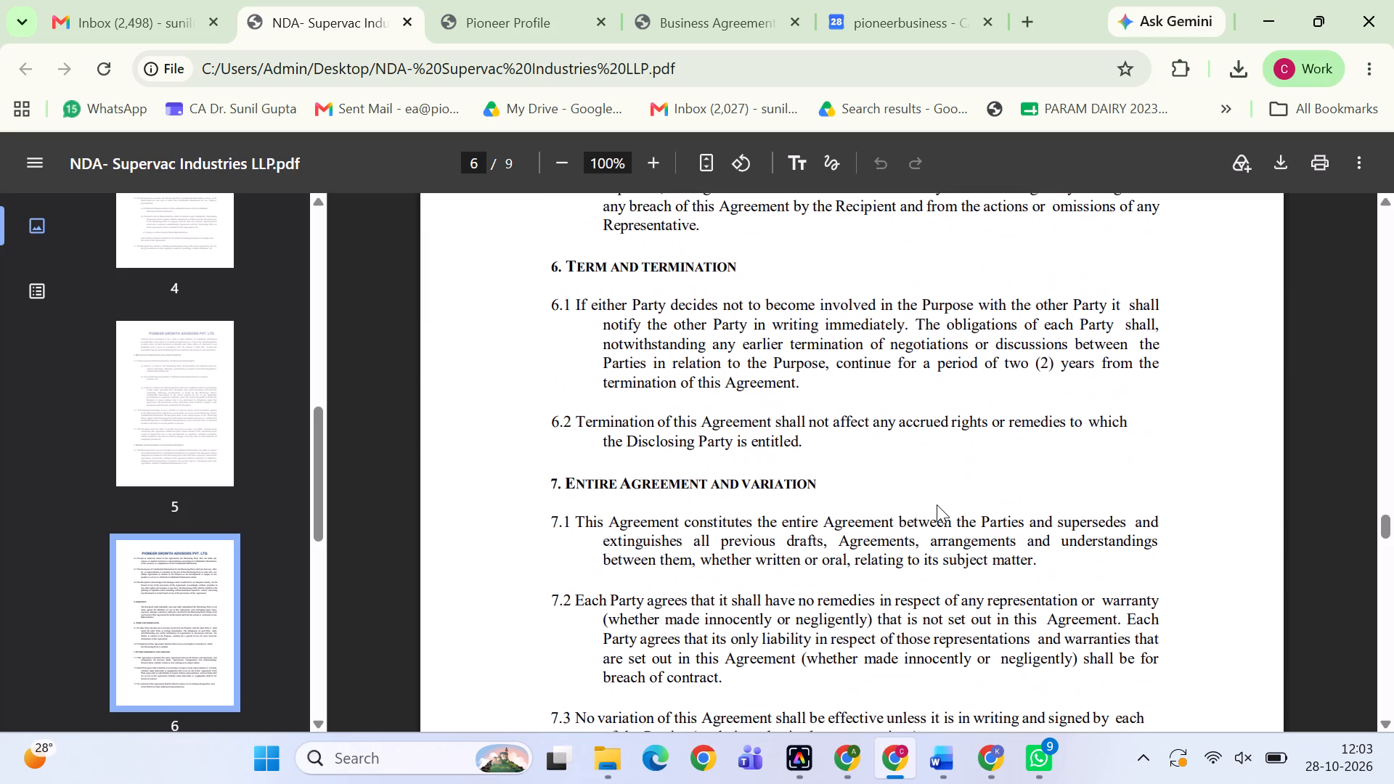
scroll(992, 504, down, 1)
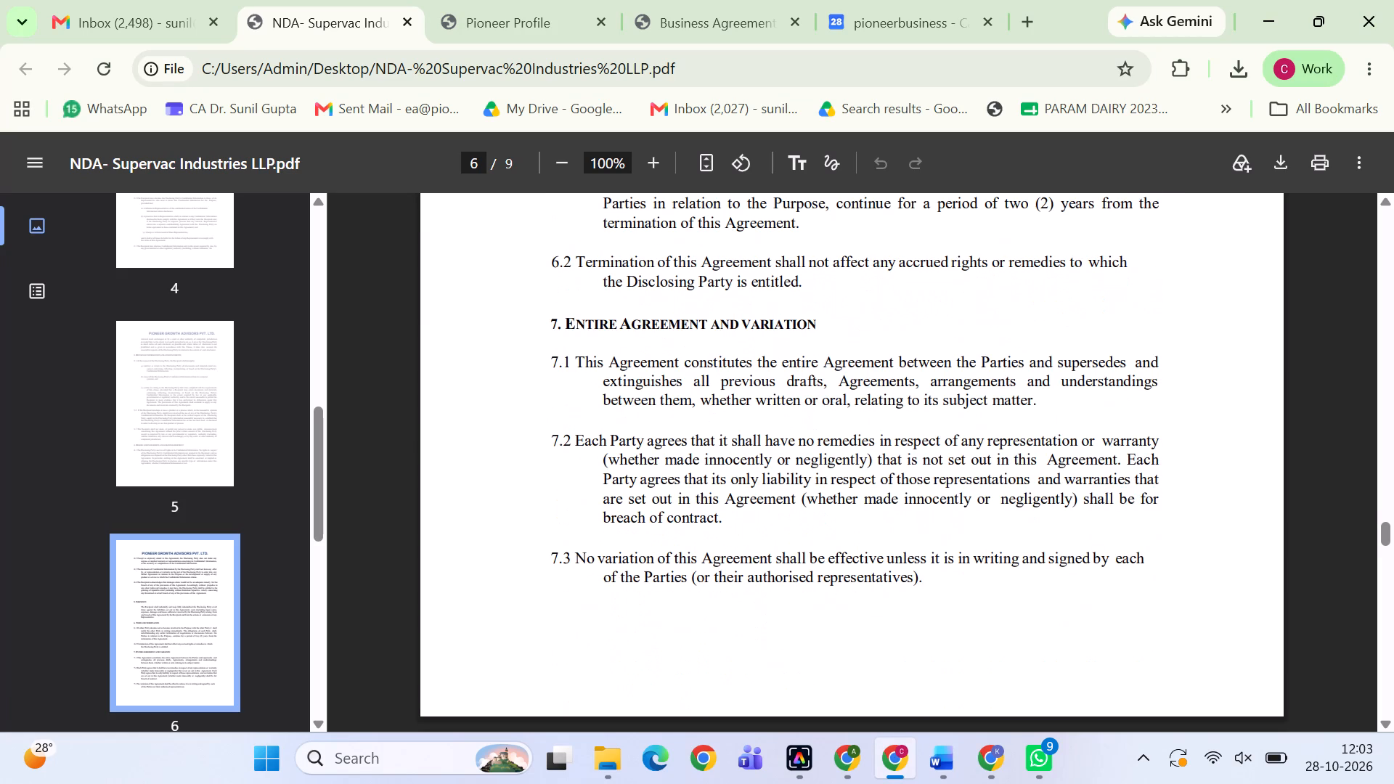
scroll(992, 504, down, 1)
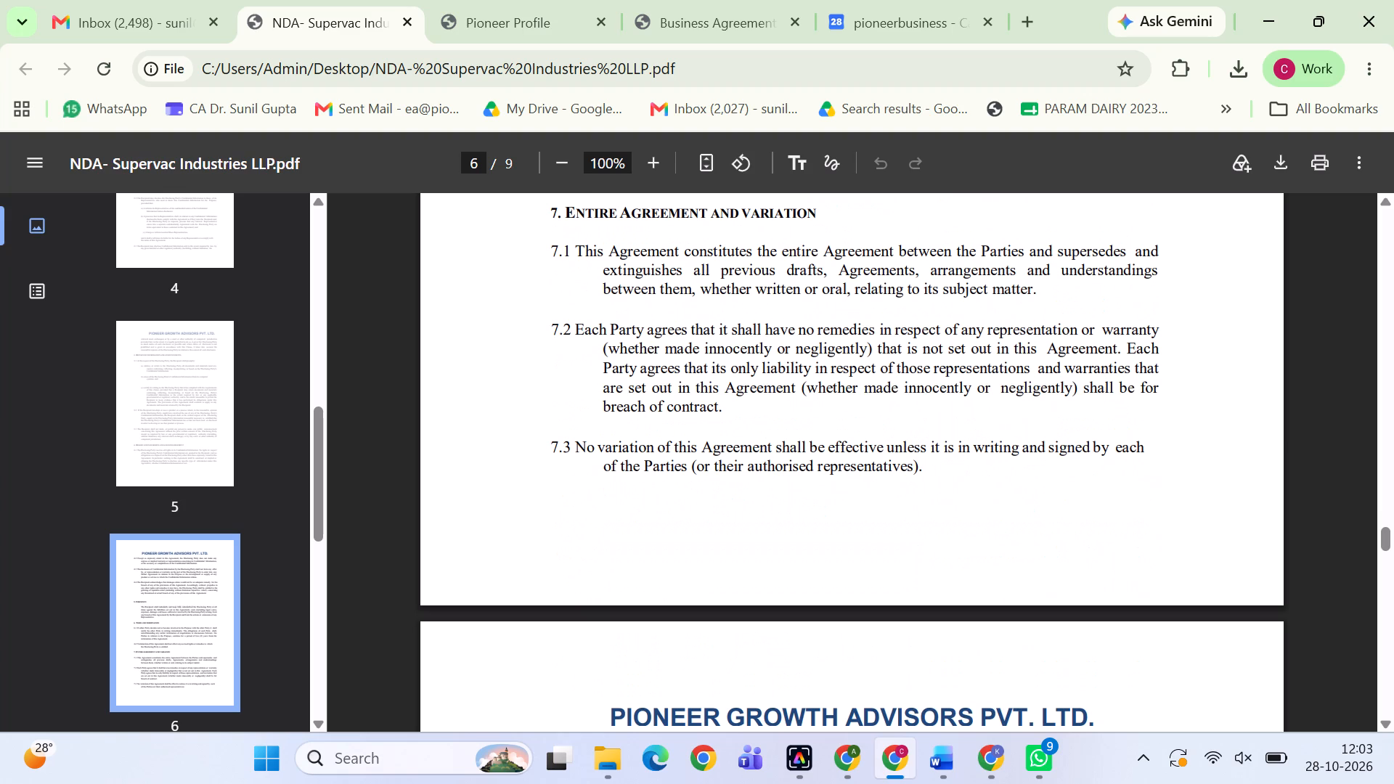
scroll(992, 504, down, 1)
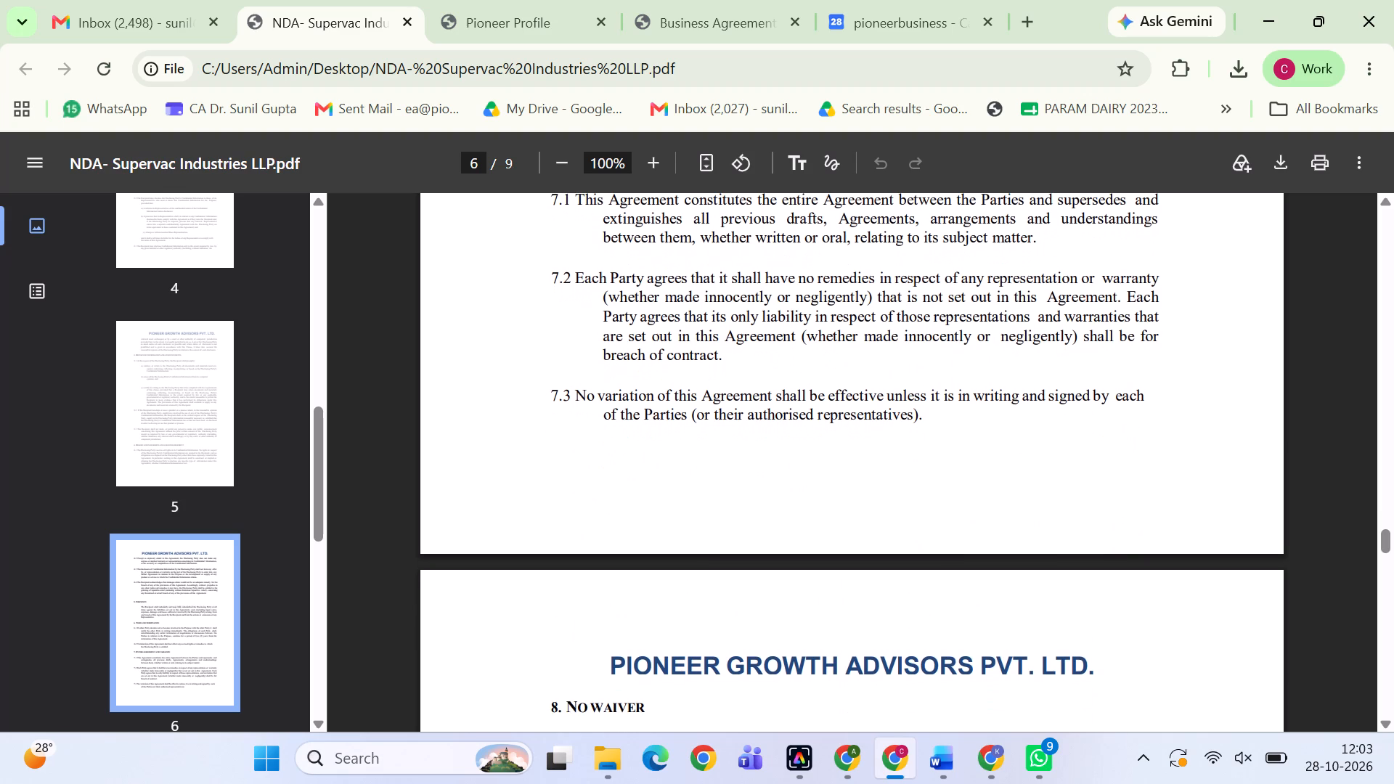
scroll(992, 504, down, 2)
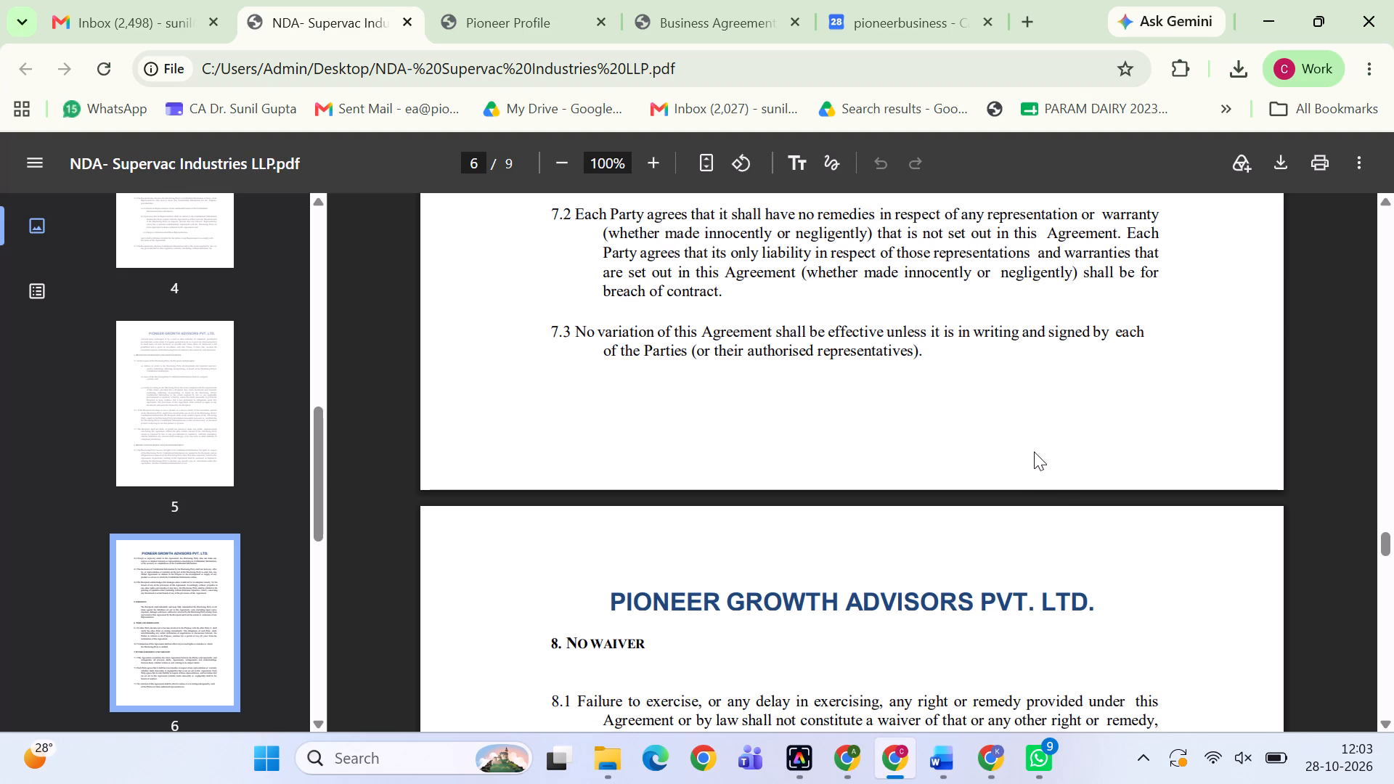
Review the NDA's No Waiver, Assignment and Notices clauses on page 7, including the company's contact details under 10.3.
scroll(1045, 582, down, 1)
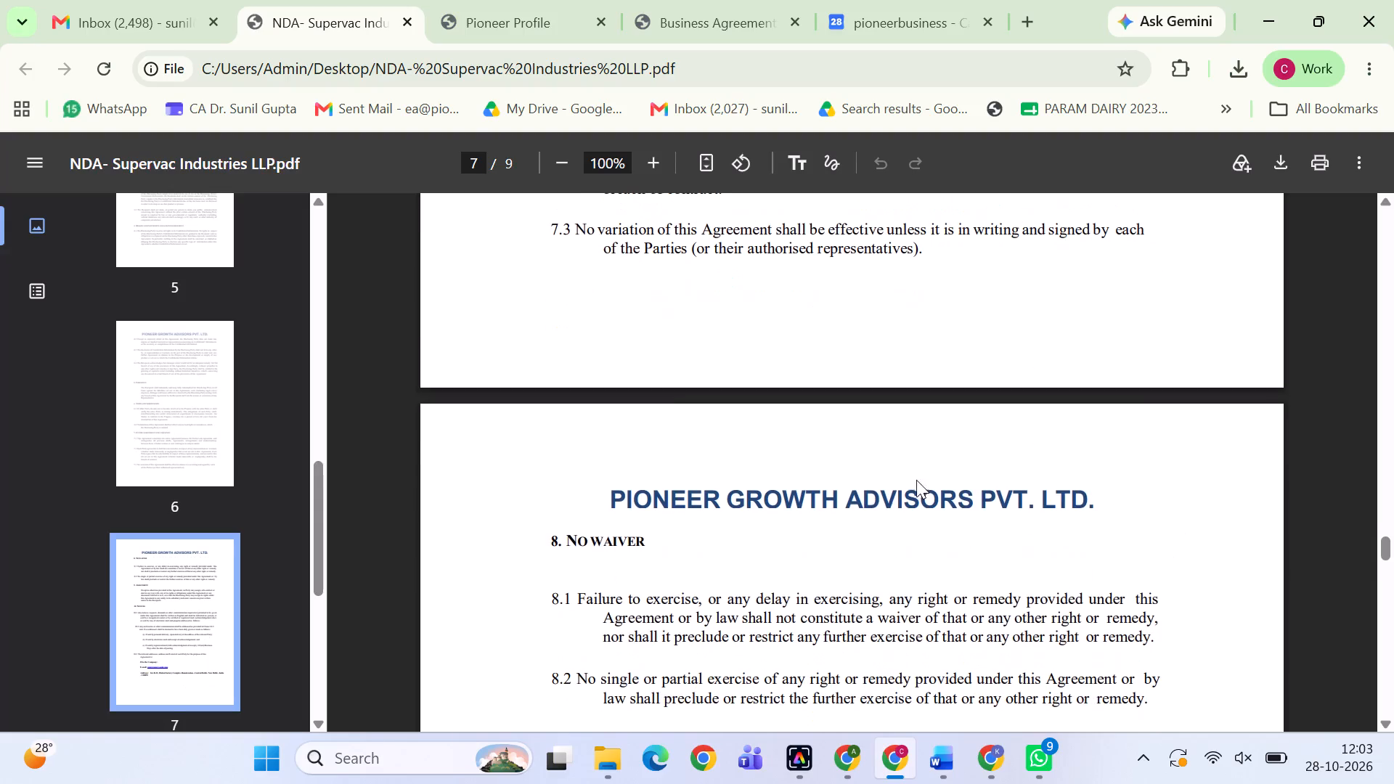
scroll(1021, 604, down, 1)
scroll(918, 622, down, 1)
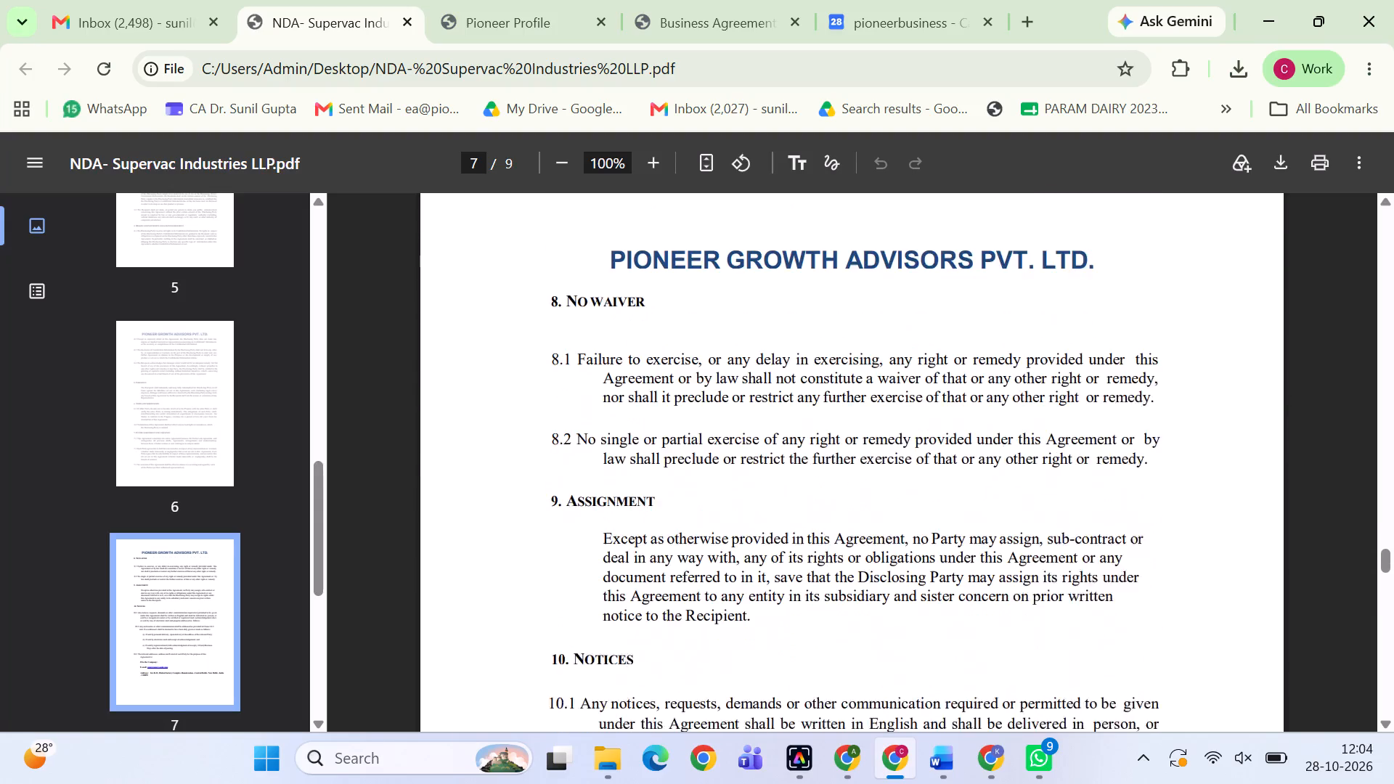
scroll(918, 622, down, 4)
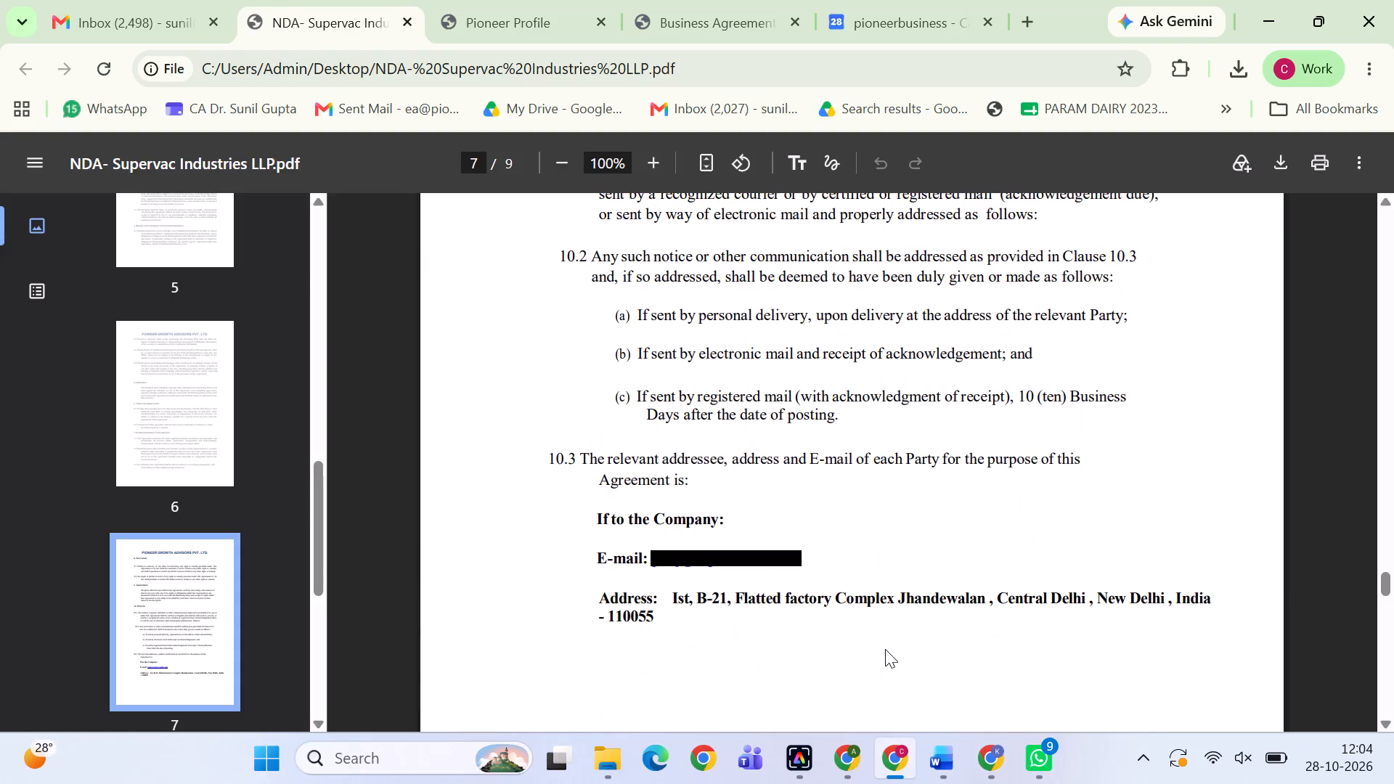
Check the rest of the NDA, from the service provider's notice details and clauses 10.4 to 14 through the signature block on page 9.
scroll(885, 649, down, 4)
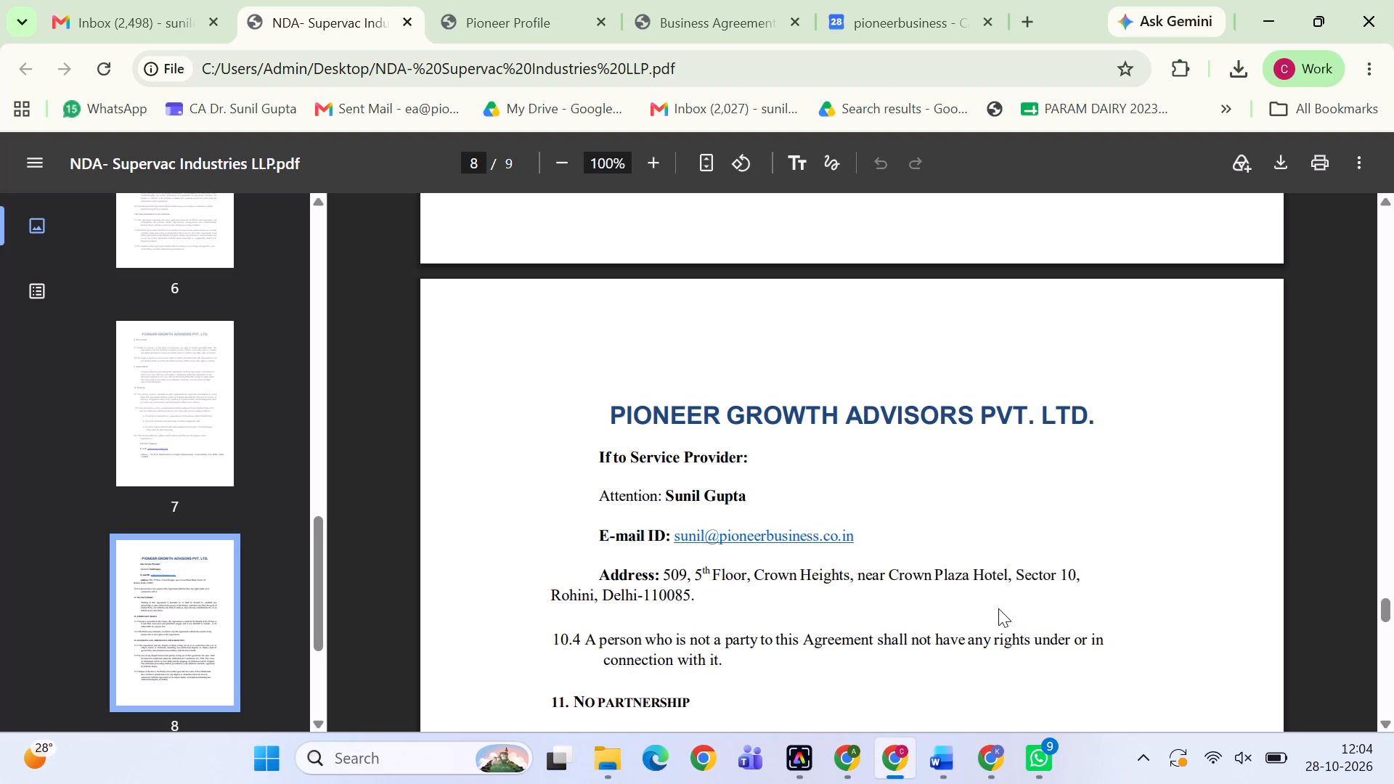
scroll(996, 632, down, 2)
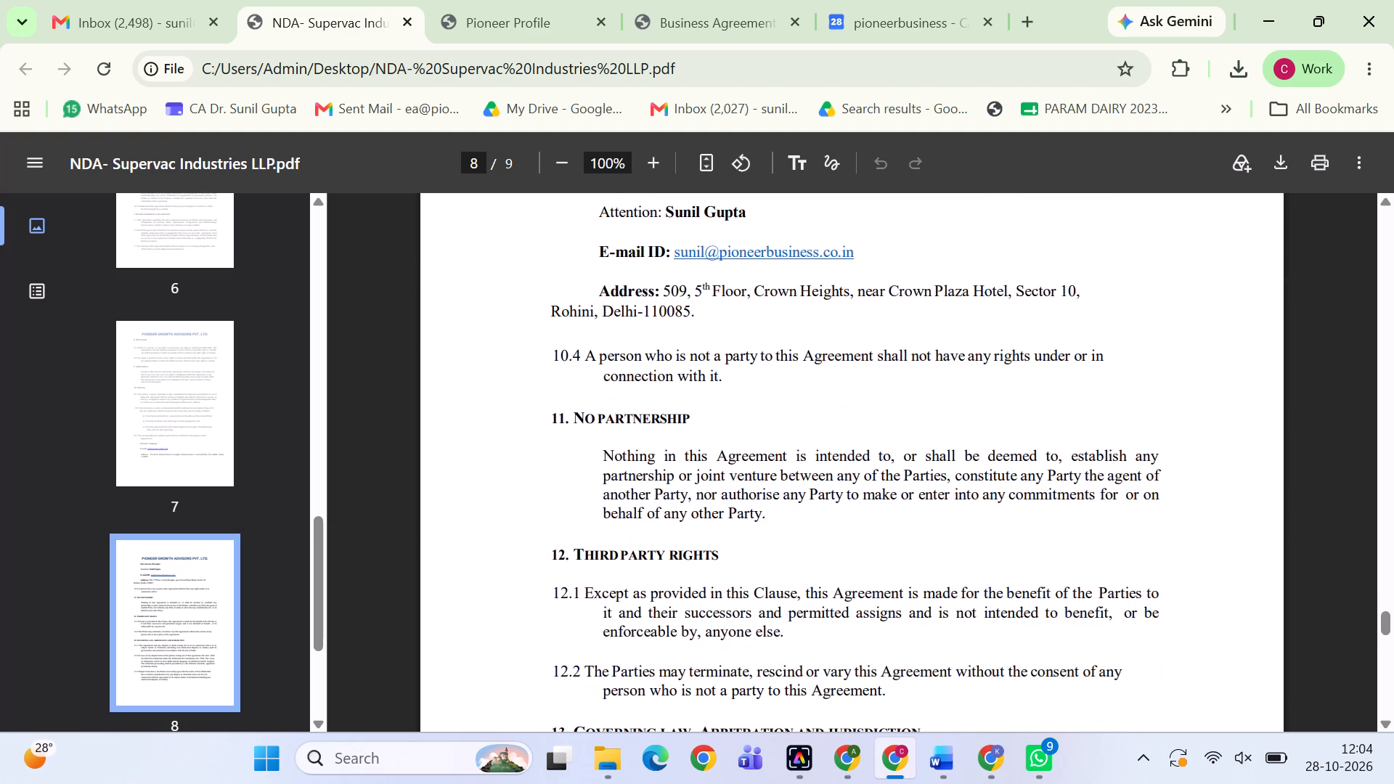
scroll(996, 632, down, 8)
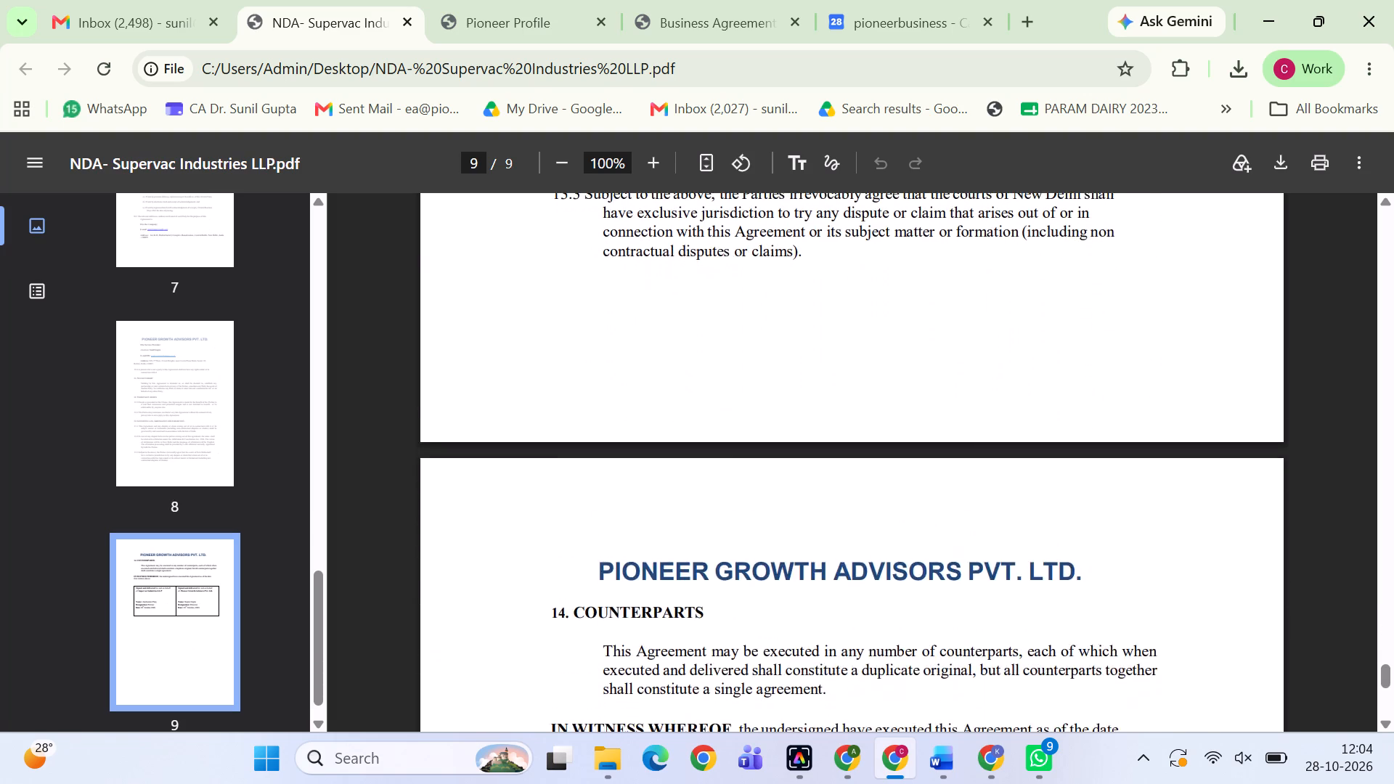
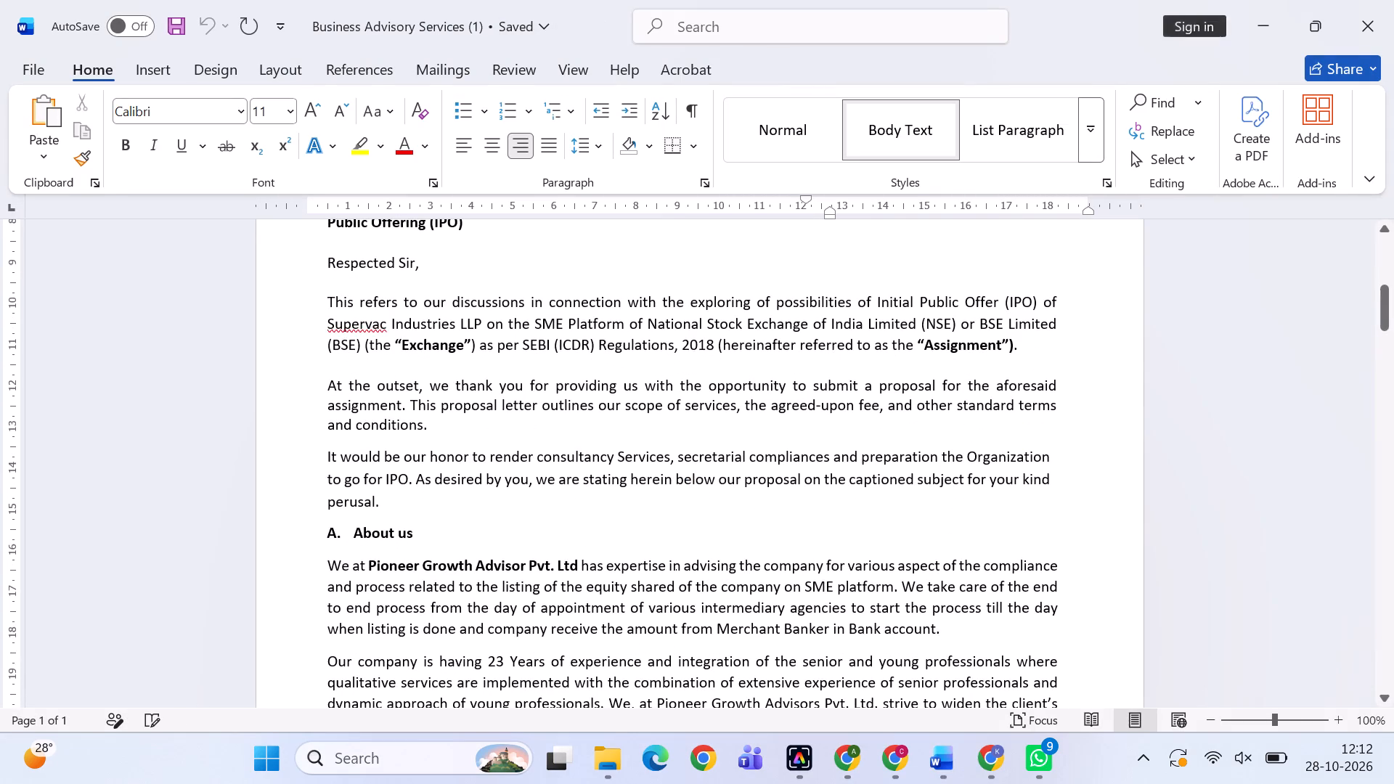
Insert "per year" after "Rs. 2.50 Lakhs" in the IPO Advisory Consultancy Services fee line under section D, Professional Fee.
scroll(733, 482, down, 3)
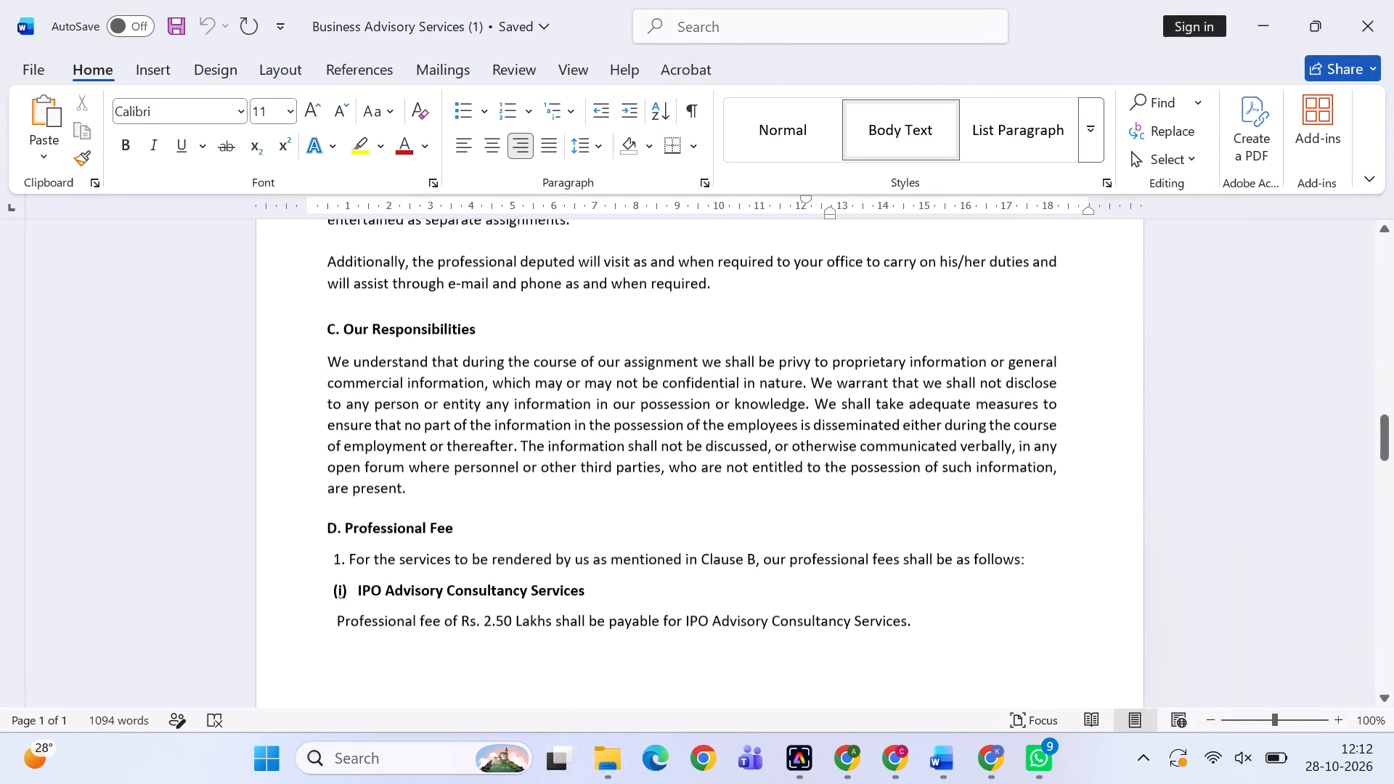
scroll(733, 482, down, 1)
scroll(650, 547, down, 1)
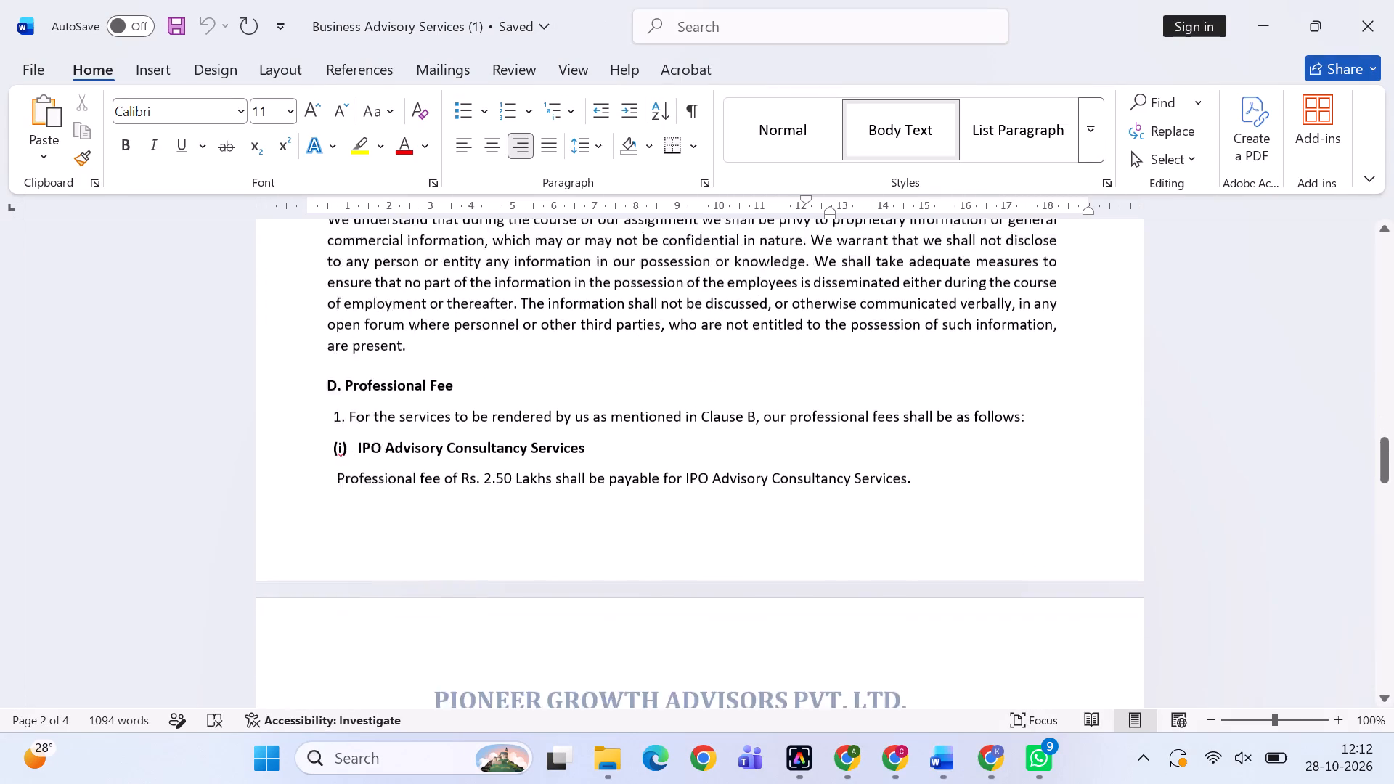
scroll(650, 547, down, 1)
scroll(650, 547, up, 1)
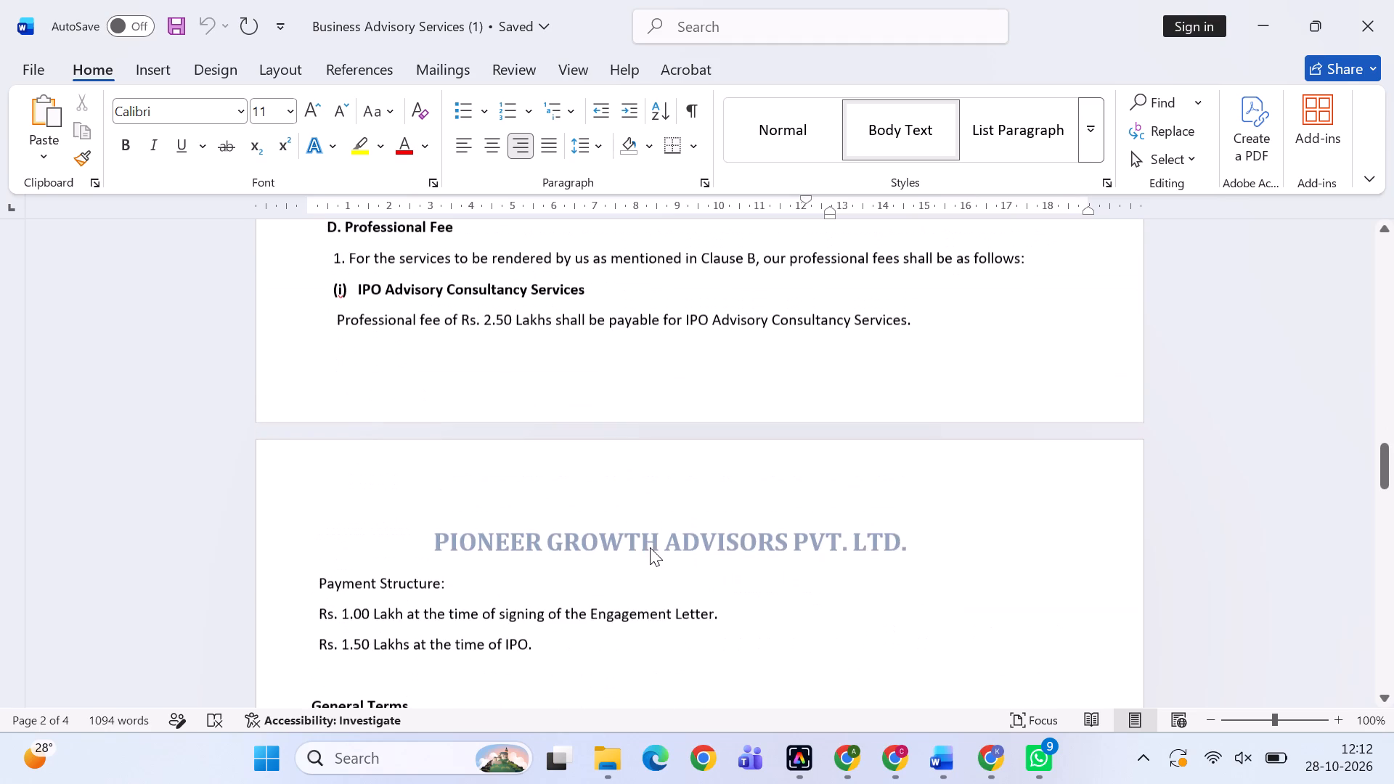
click(556, 319)
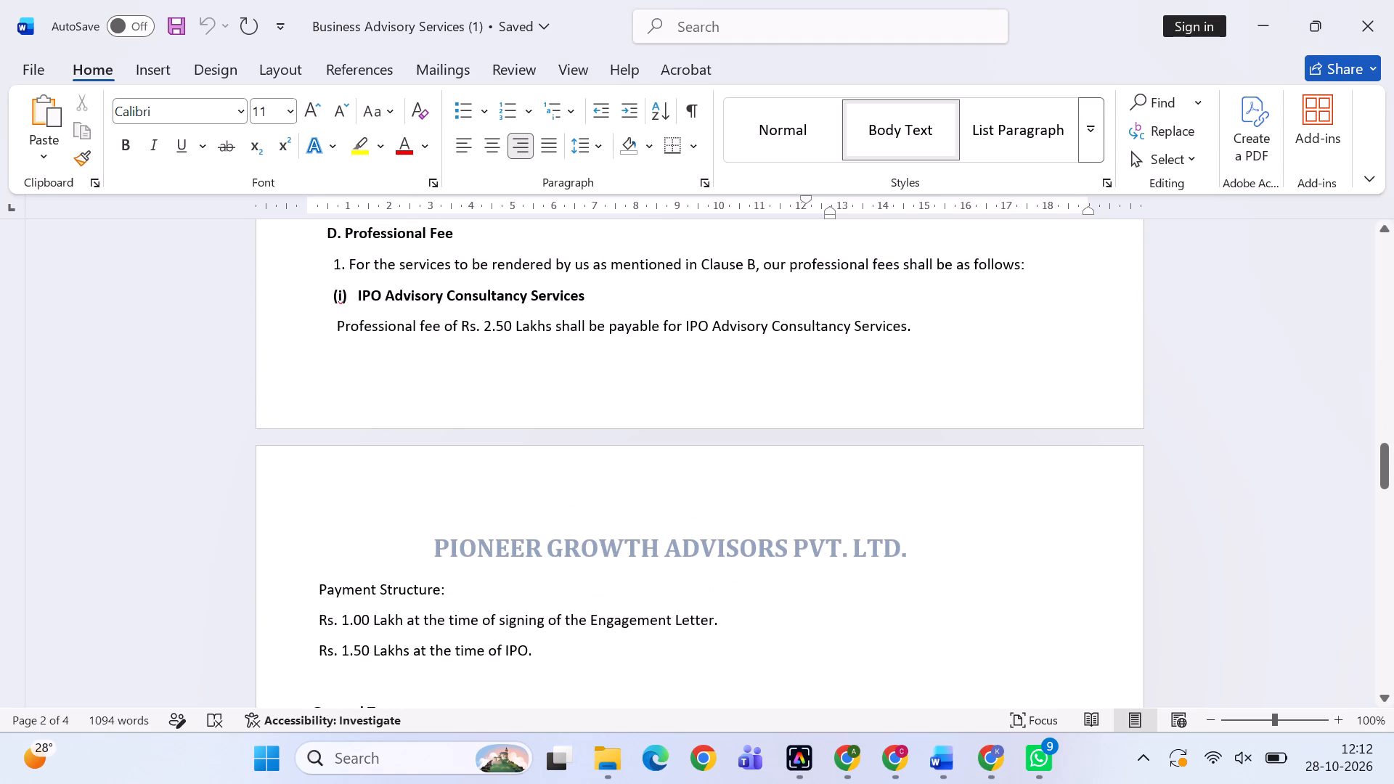
text(per year)
key(space)
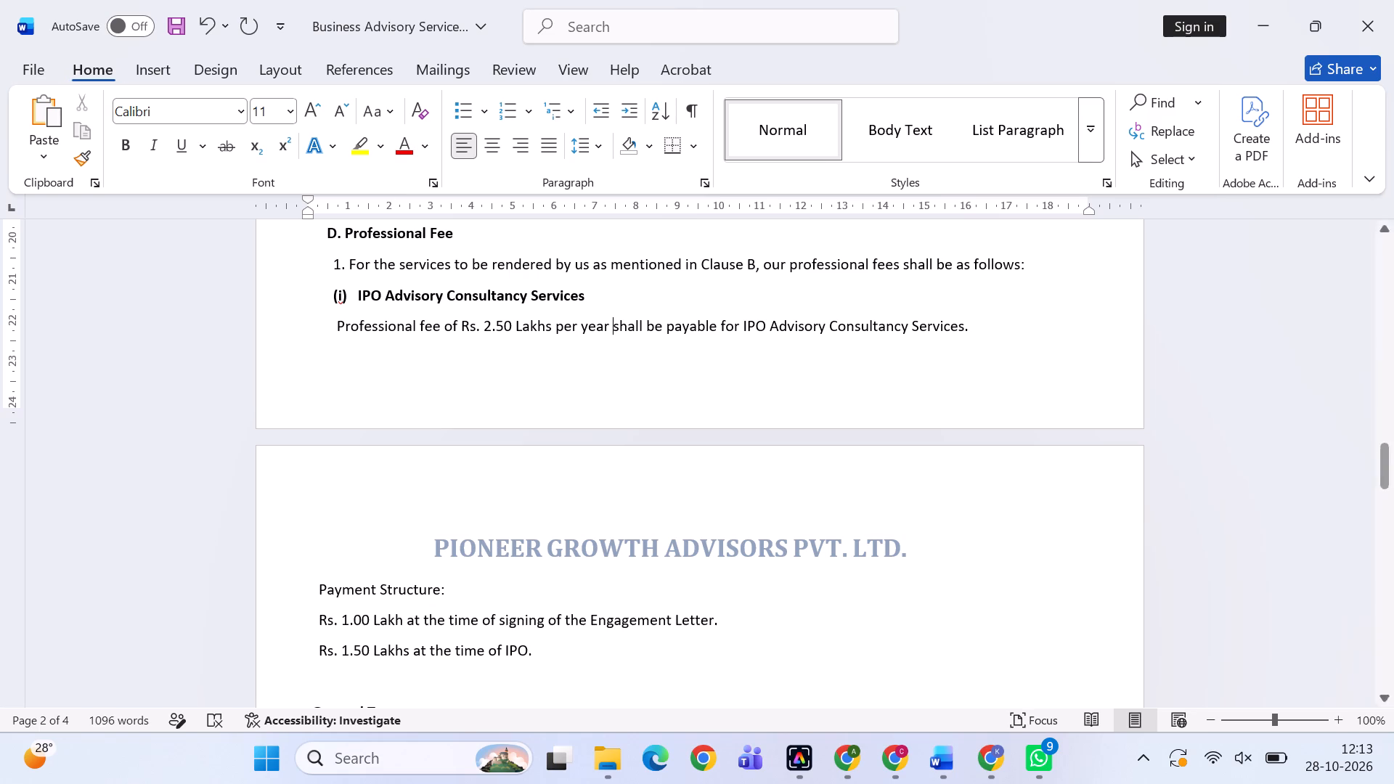
Save a copy of the document in the Downloads folder under the name "Business Advisory Services updated".
click(41, 80)
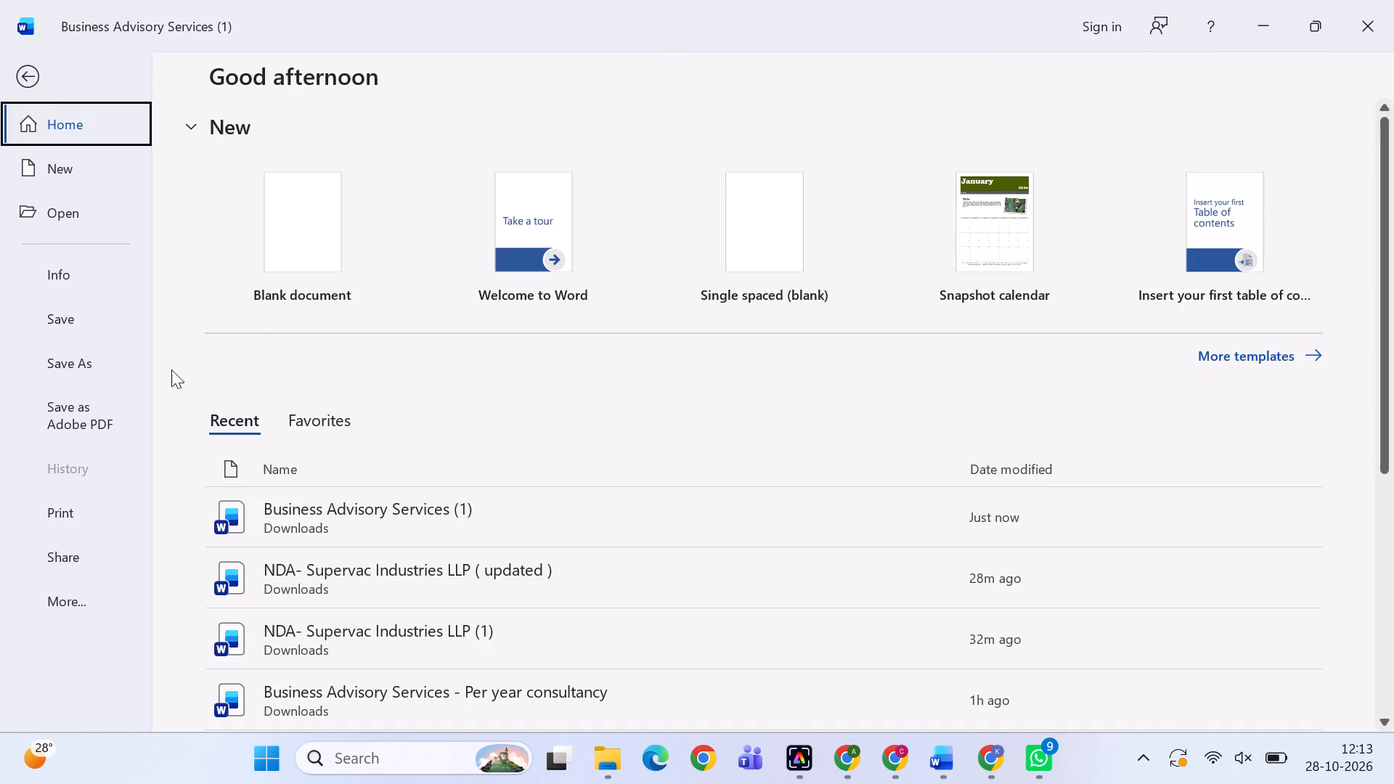
click(76, 359)
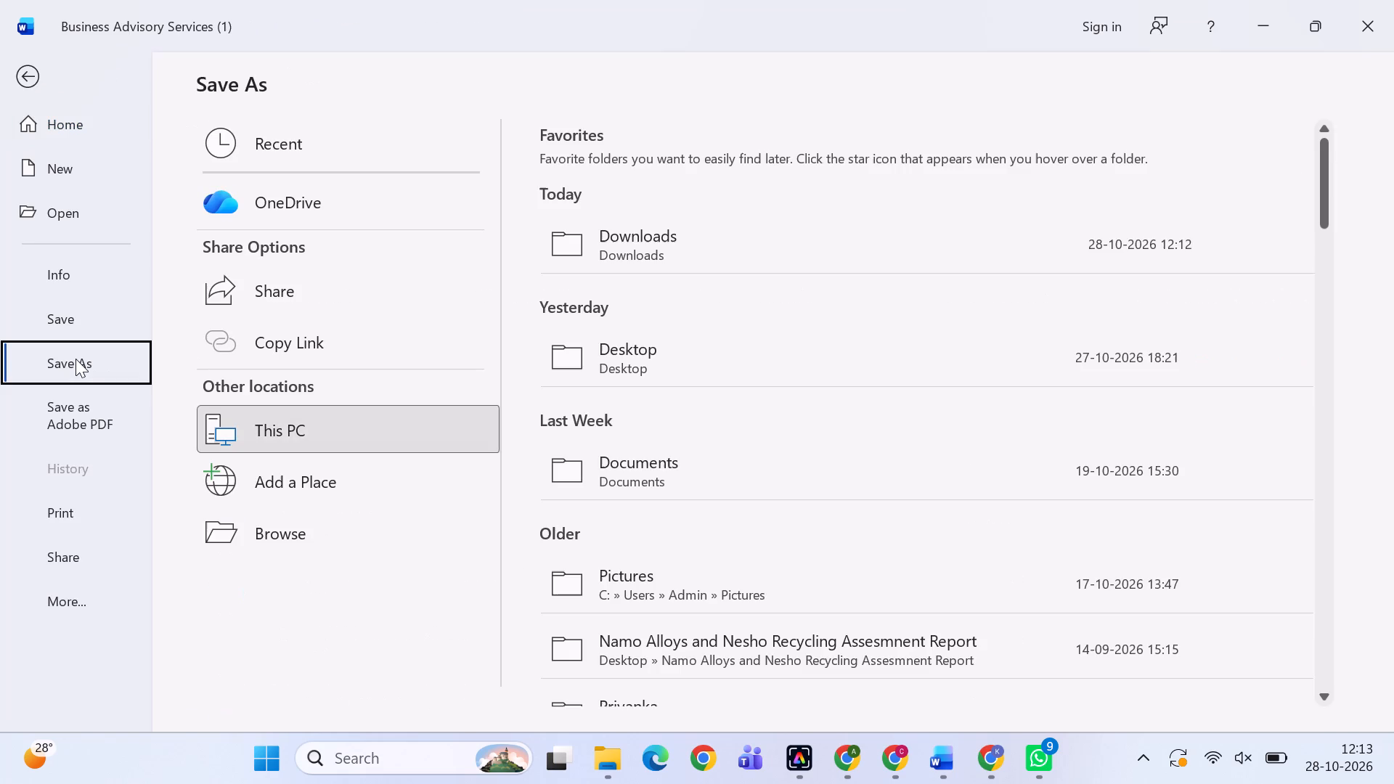
click(676, 261)
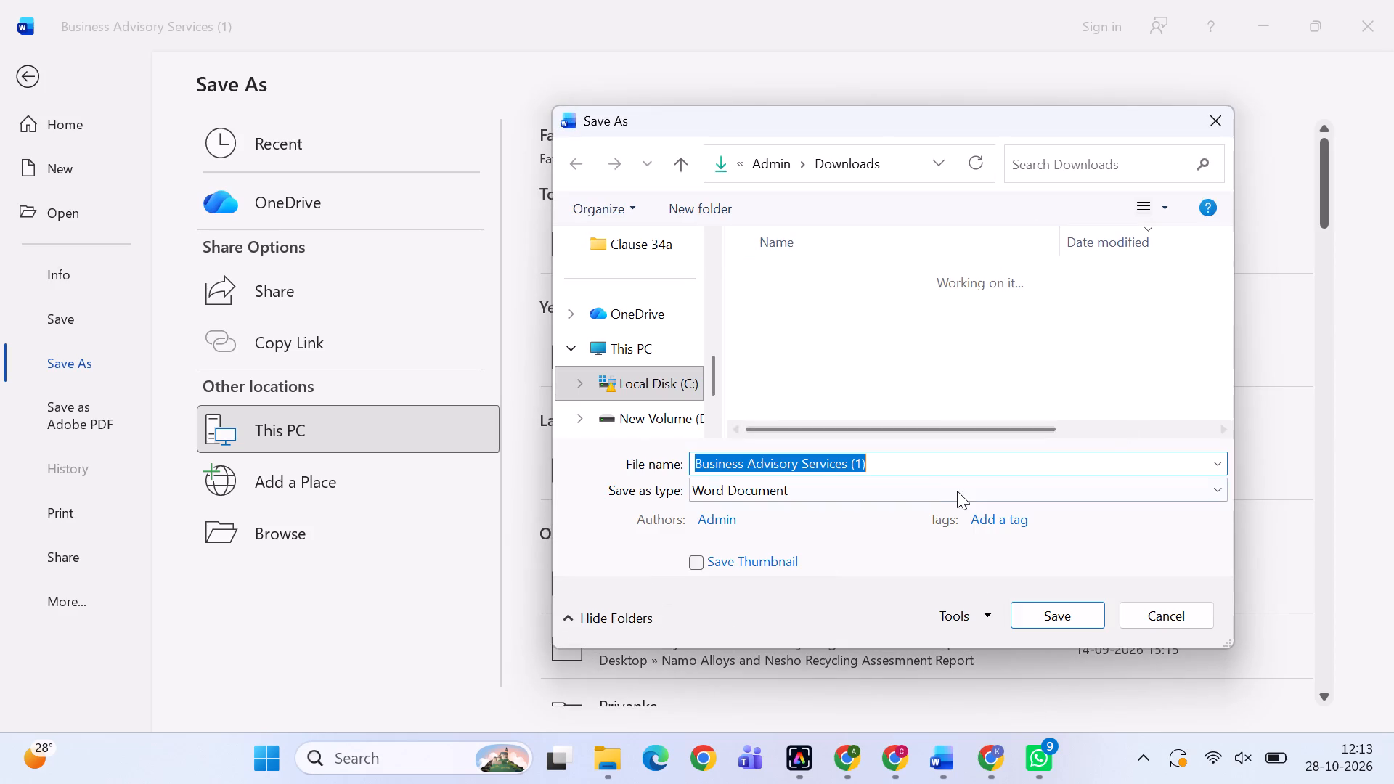
click(933, 458)
key(BackSpace)
key(BackSpace)
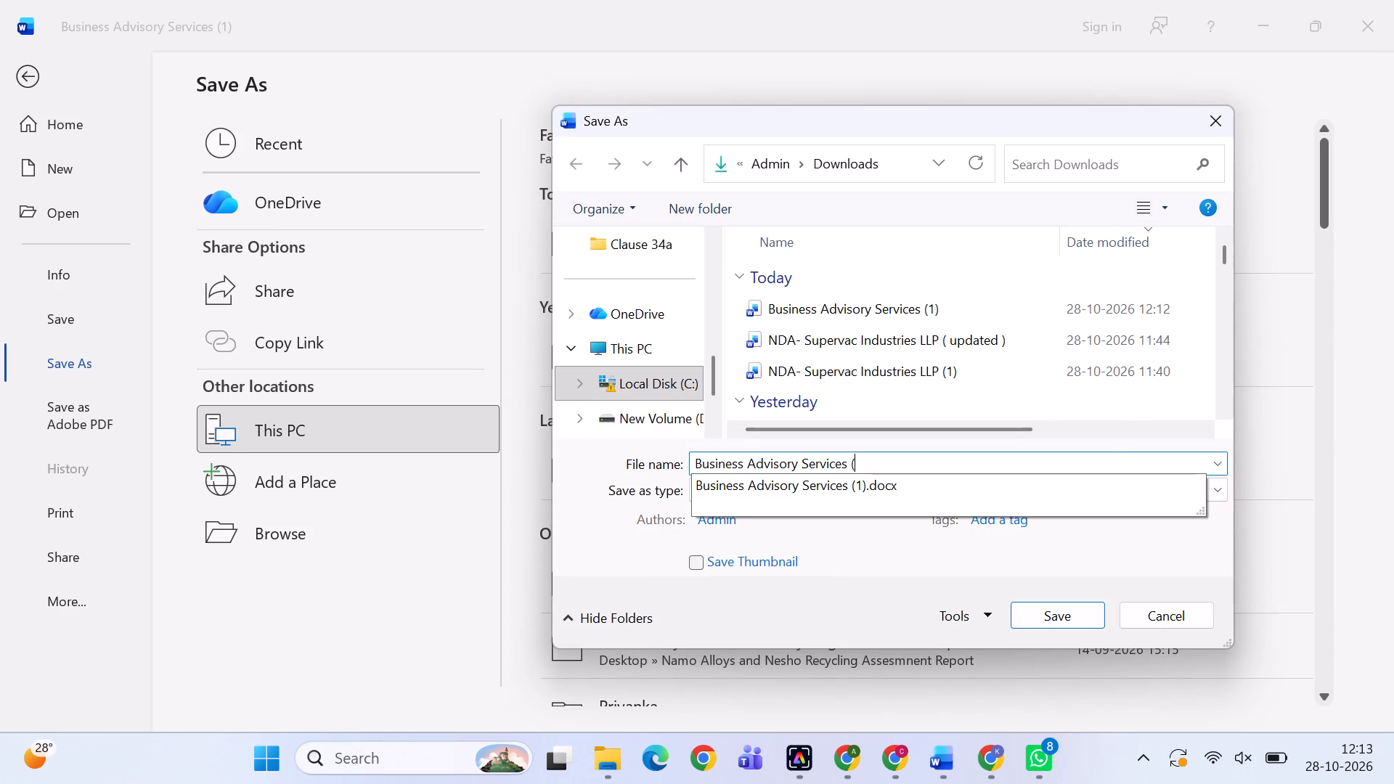
key(BackSpace)
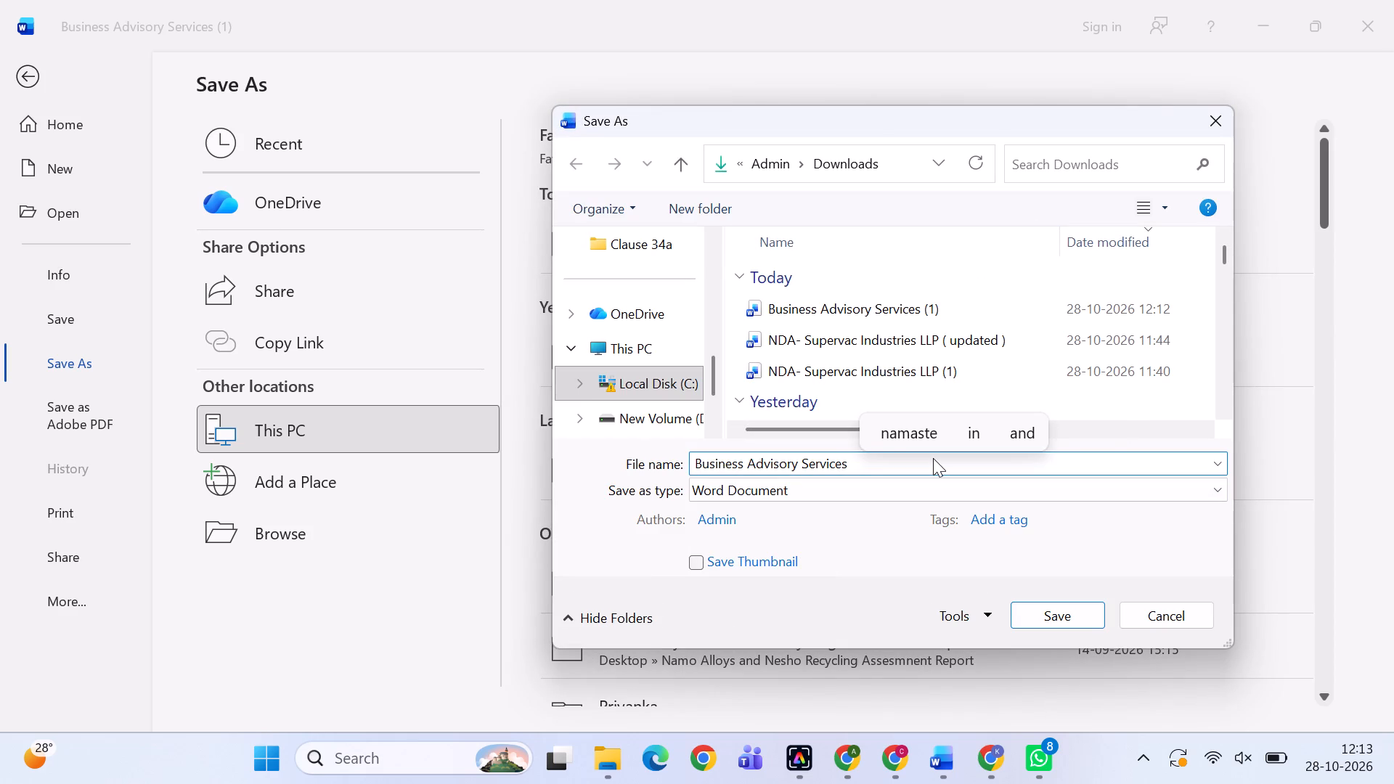
text(updated)
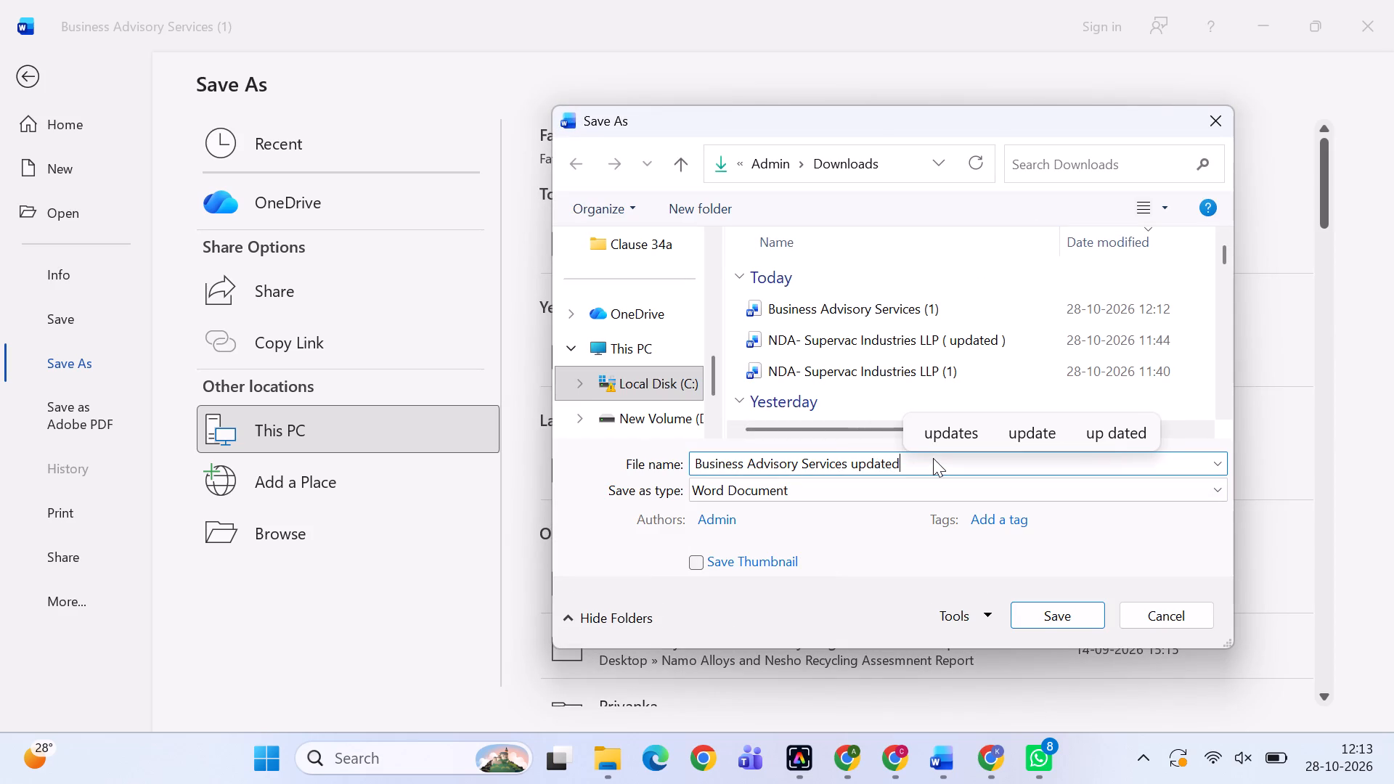
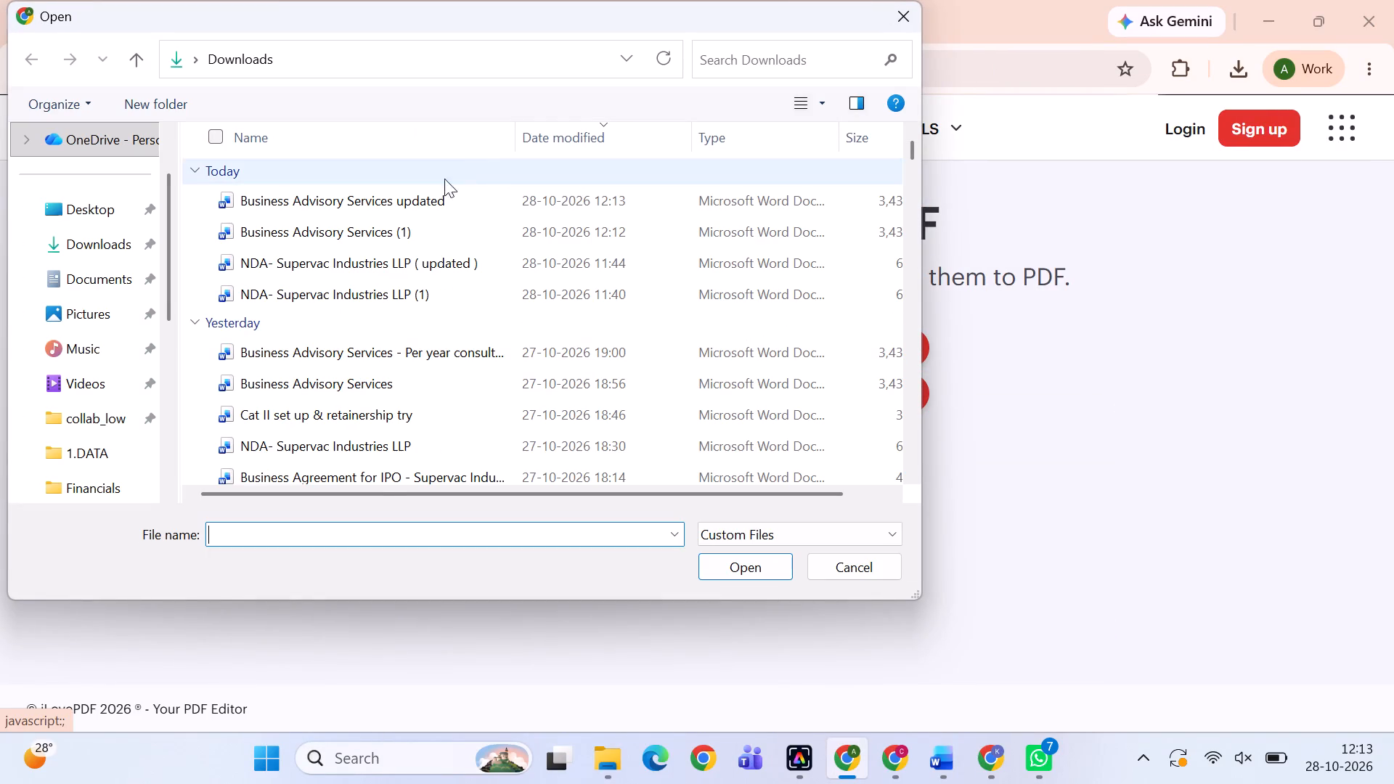
Convert the "Business Advisory Services updated" Word document from the Downloads folder to PDF and download the result.
click(434, 198)
key(Return)
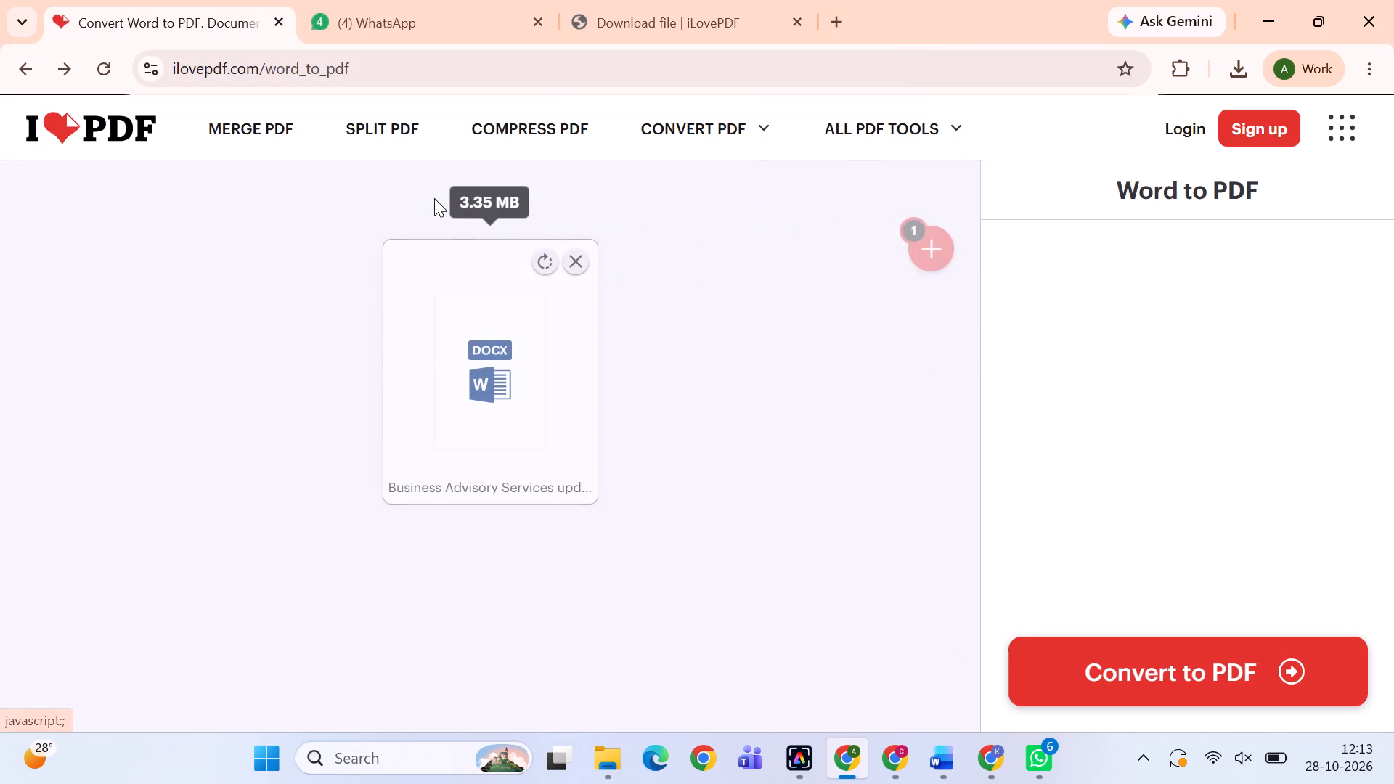
click(1133, 659)
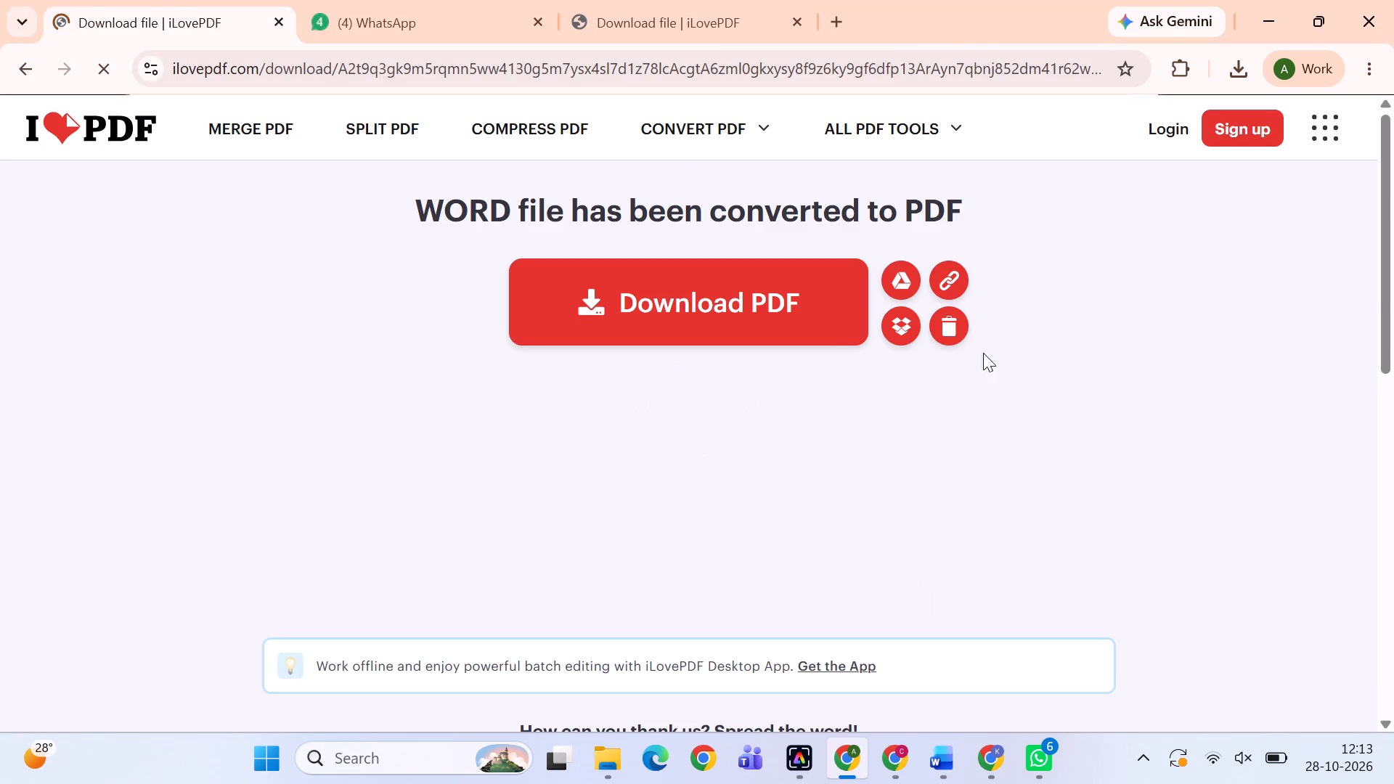
click(788, 331)
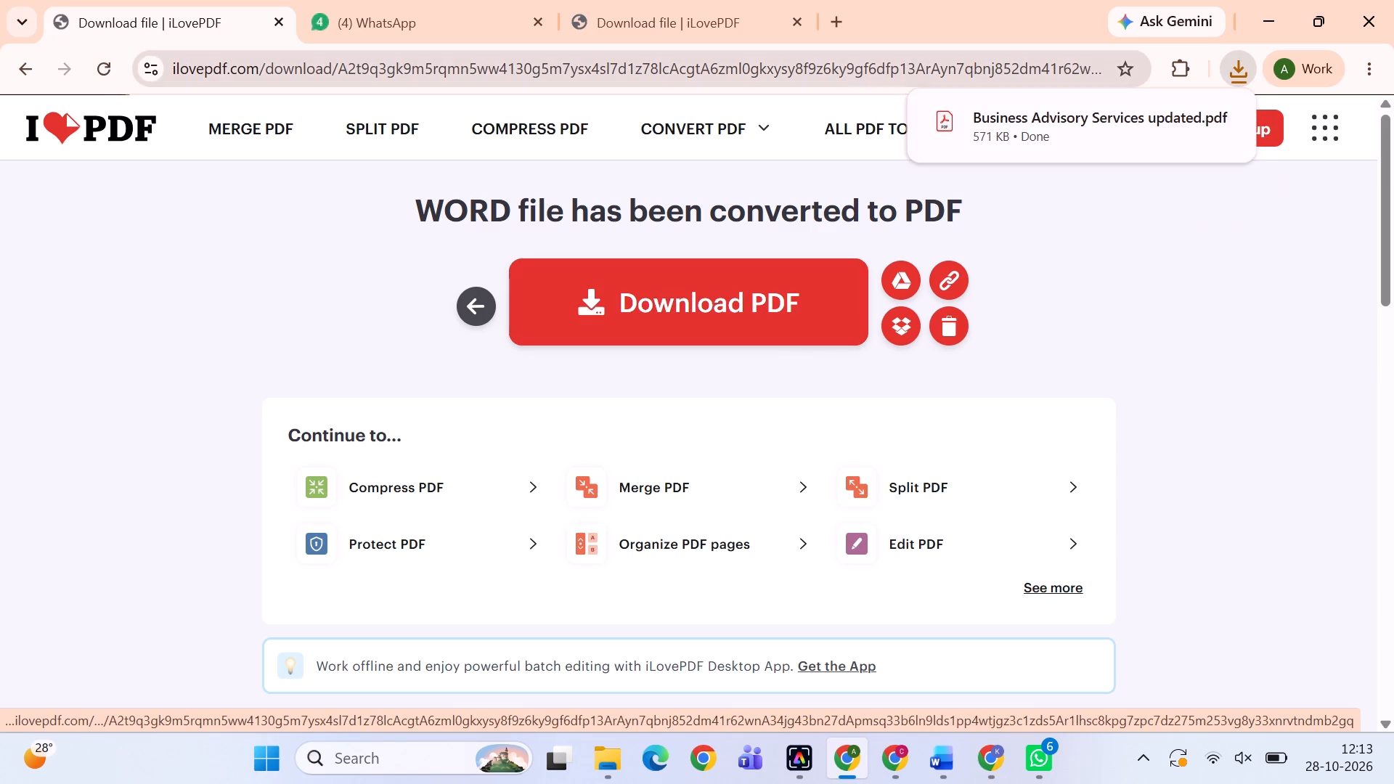
Open the downloaded "Business Advisory Services updated.pdf" and review its pages through to section D, Professional Fee.
click(1038, 127)
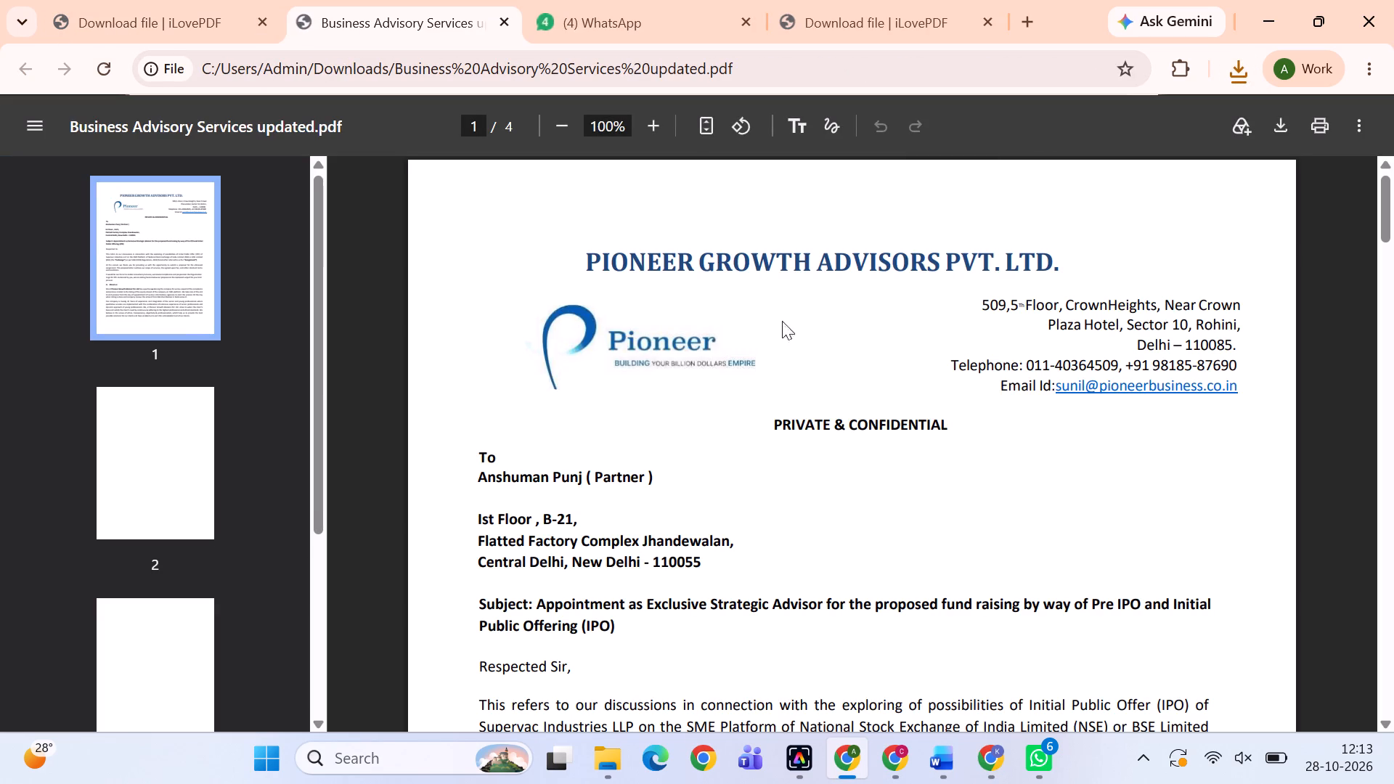
scroll(862, 571, down, 4)
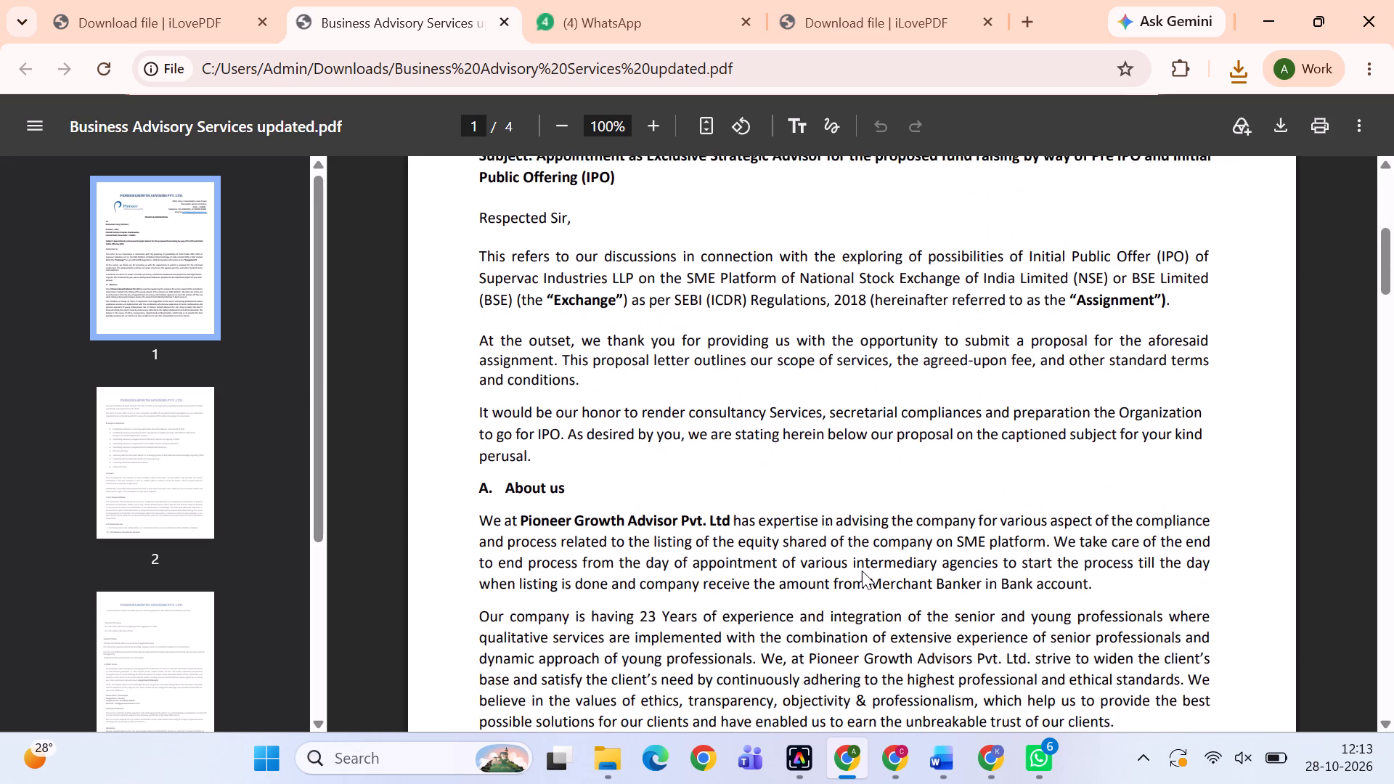
scroll(862, 571, down, 4)
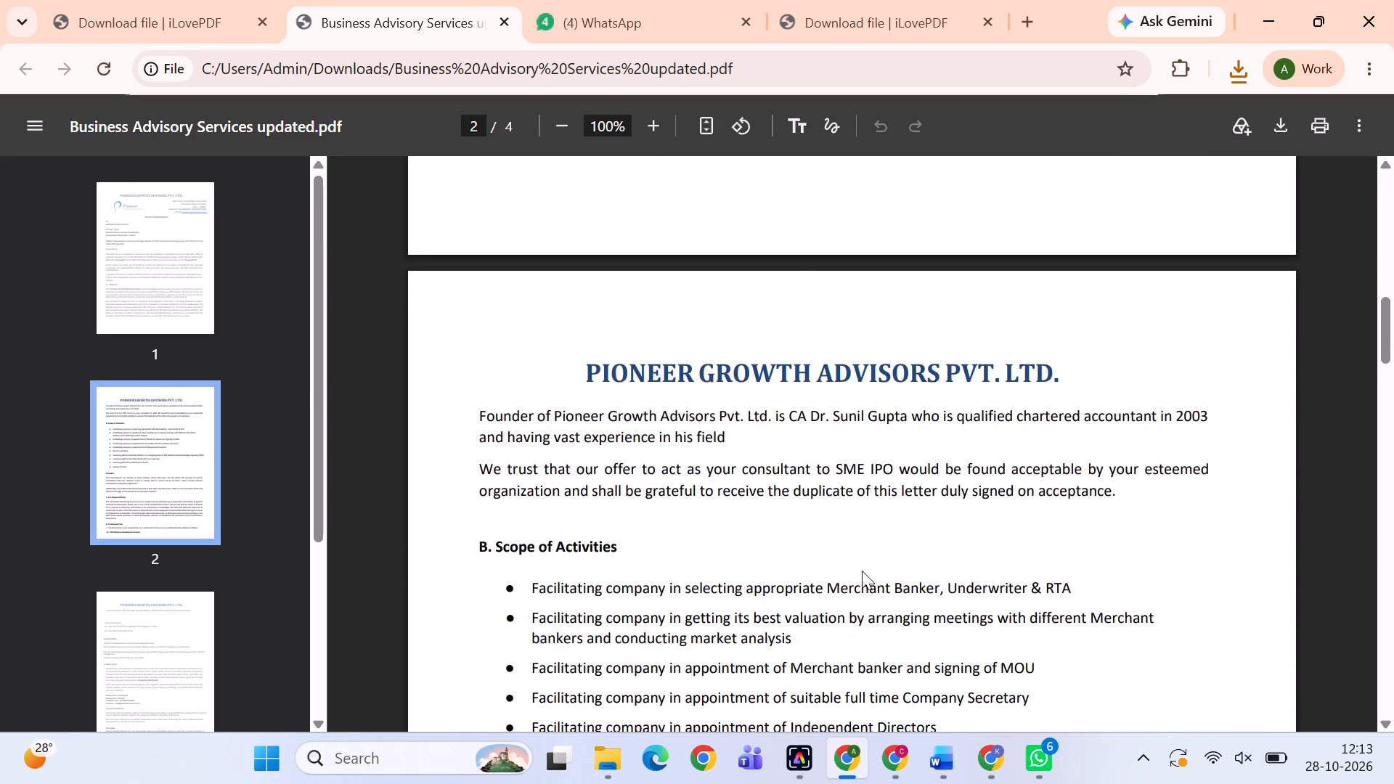
scroll(862, 571, down, 7)
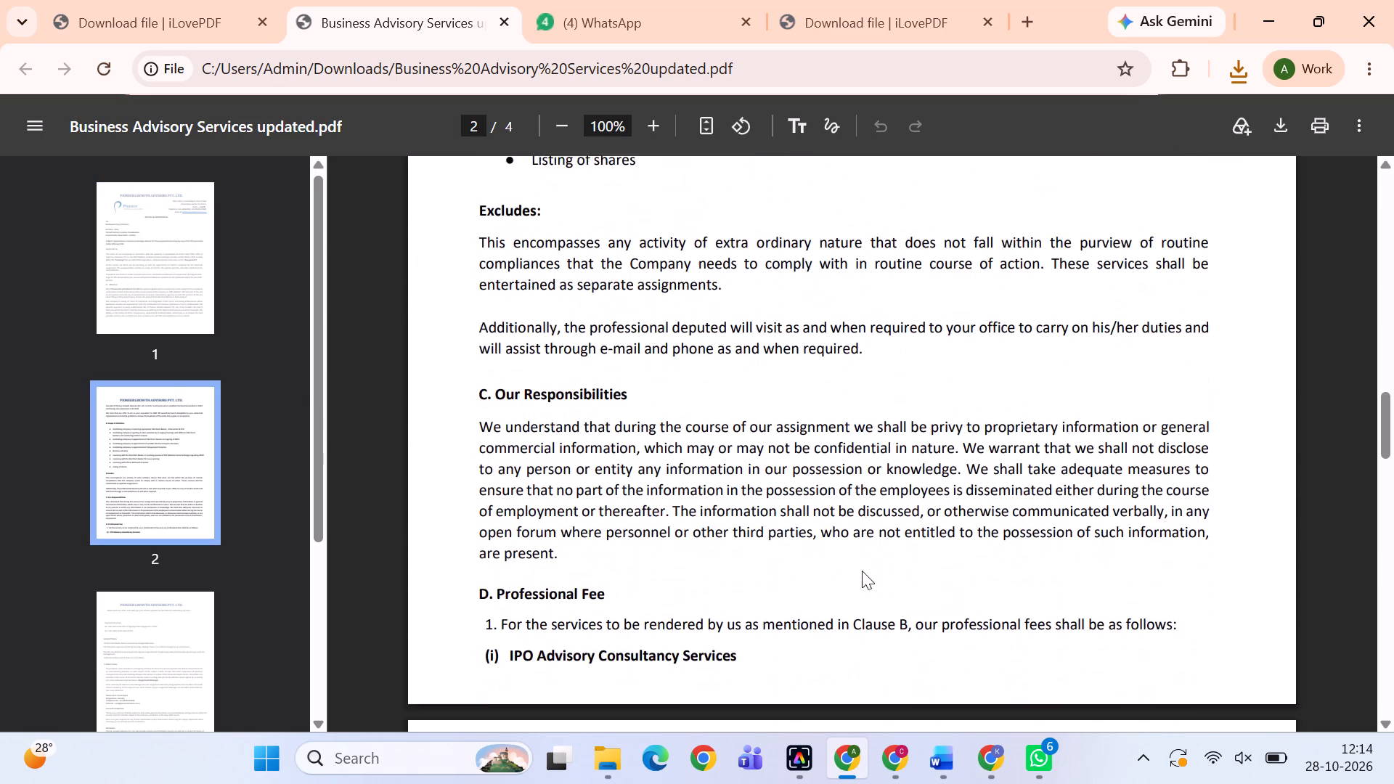
Review the rest of the updated PDF, from the professional fee and payment terms through to the signature block on page 4.
scroll(862, 571, down, 3)
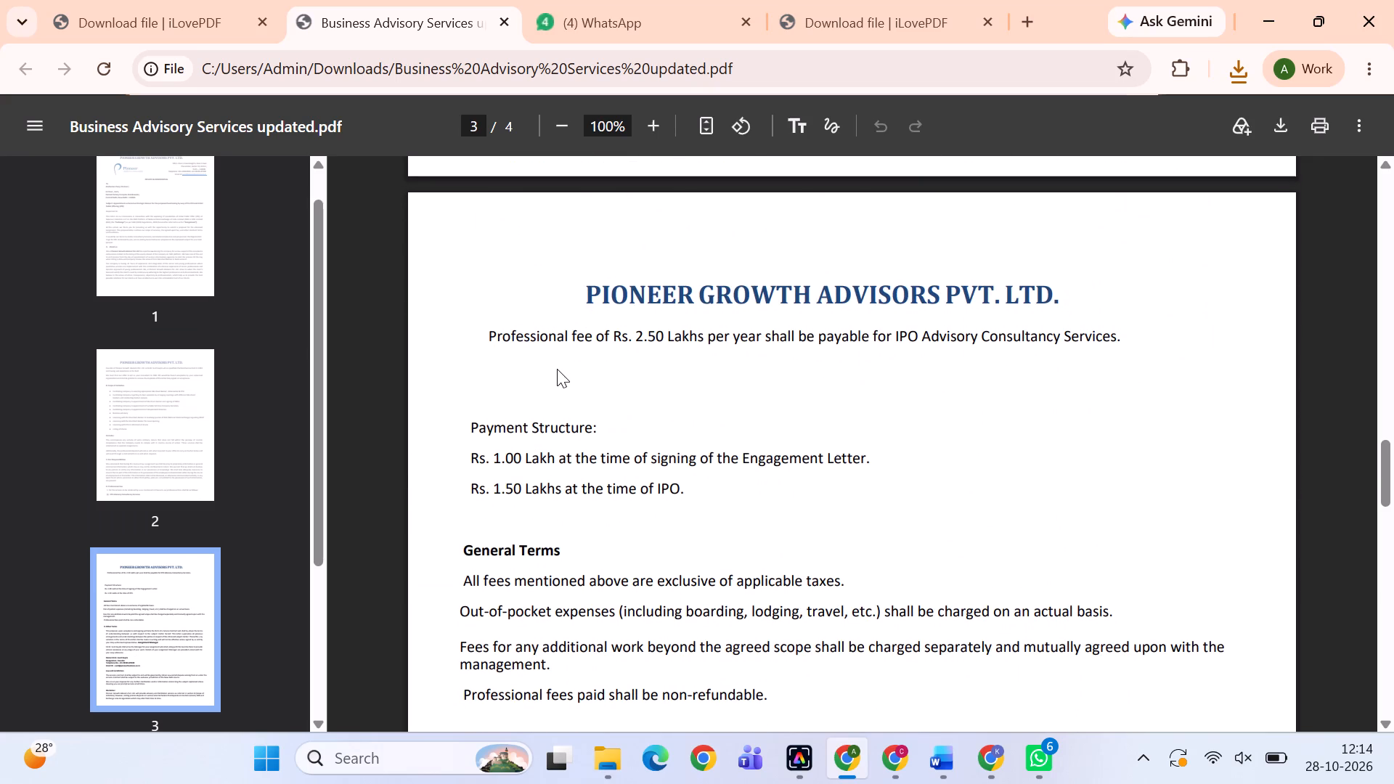
scroll(798, 369, up, 1)
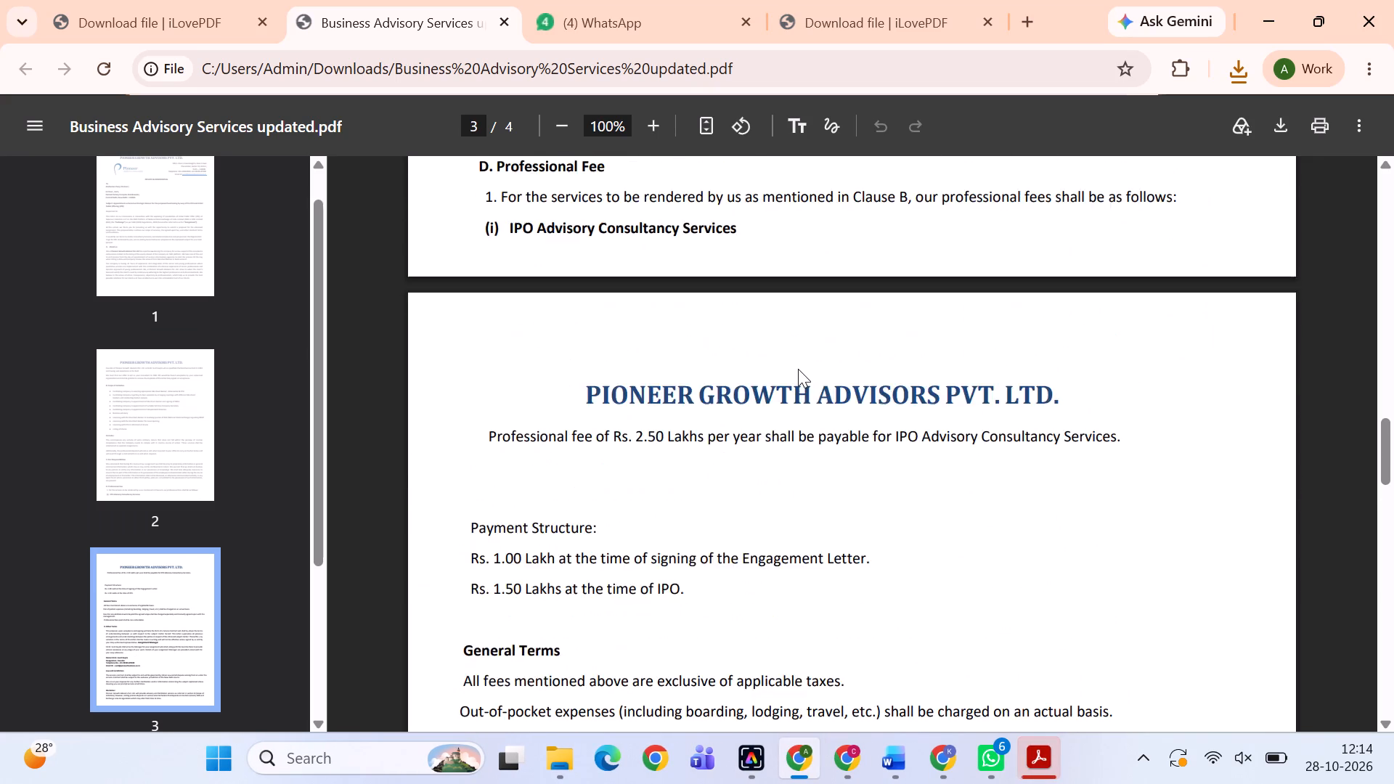
scroll(798, 369, down, 6)
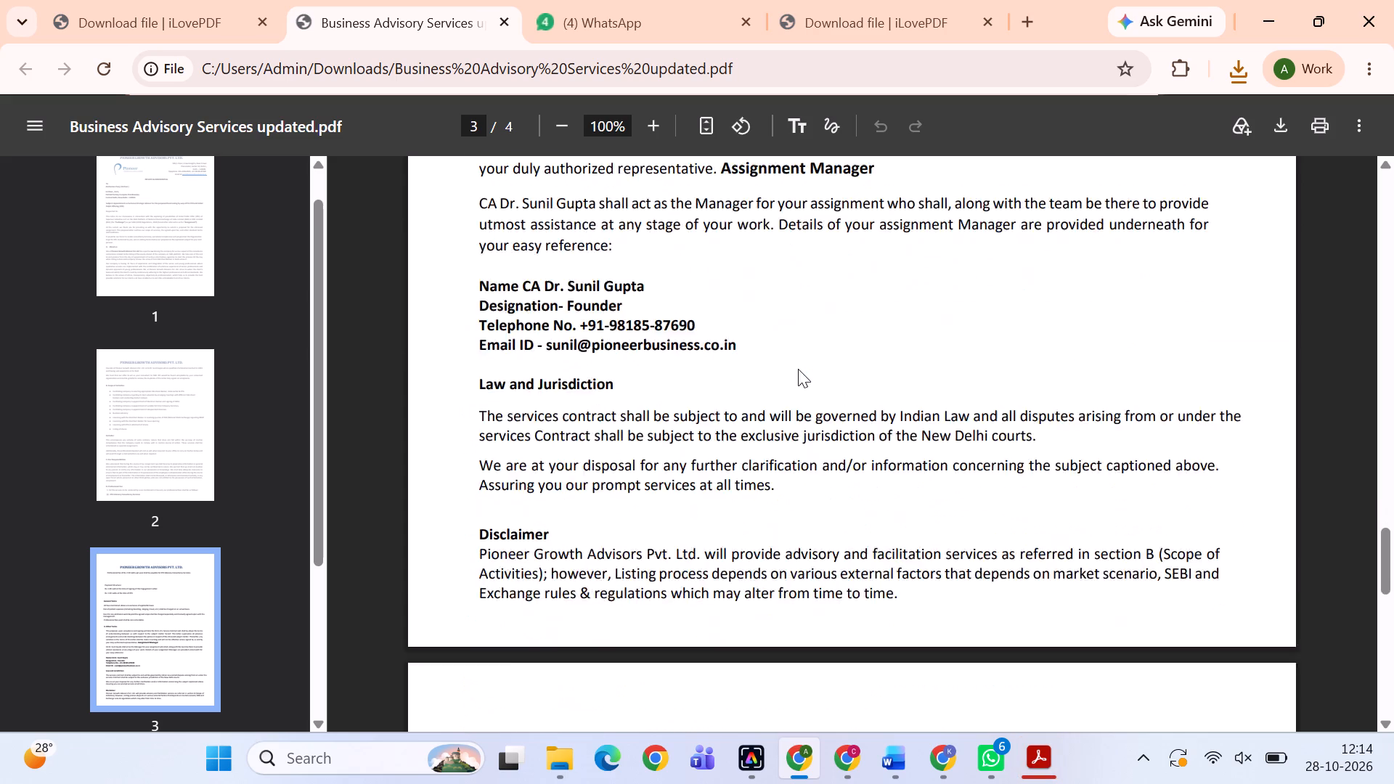
scroll(798, 369, down, 4)
scroll(798, 369, up, 1)
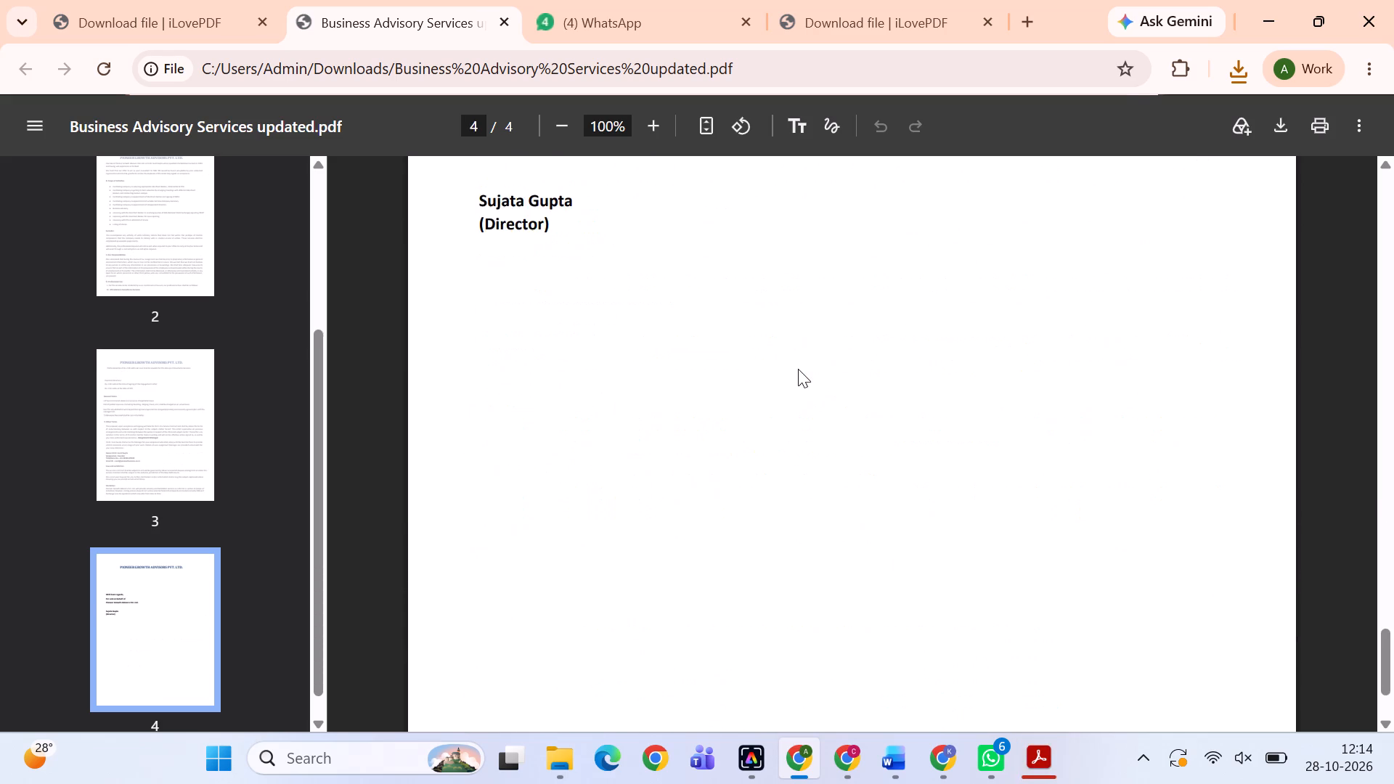
scroll(798, 369, up, 1)
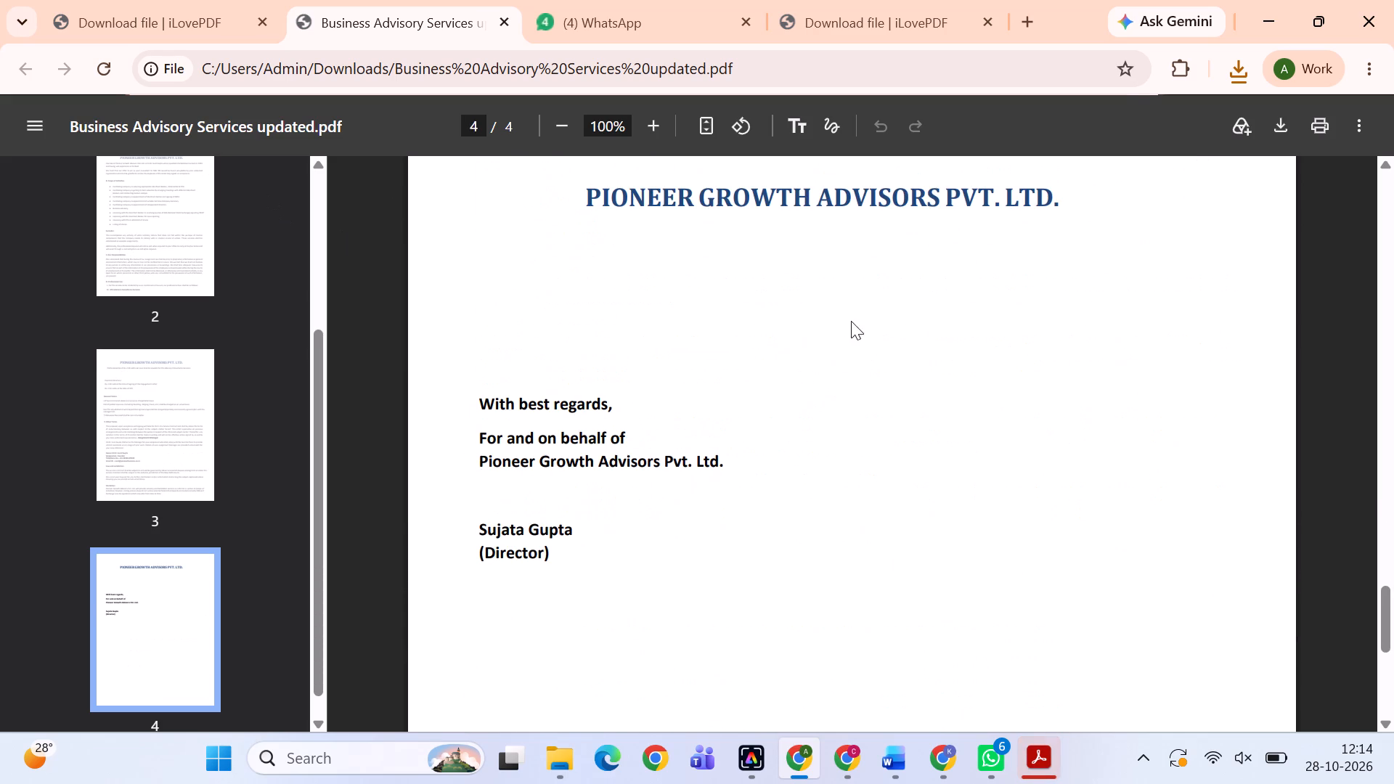
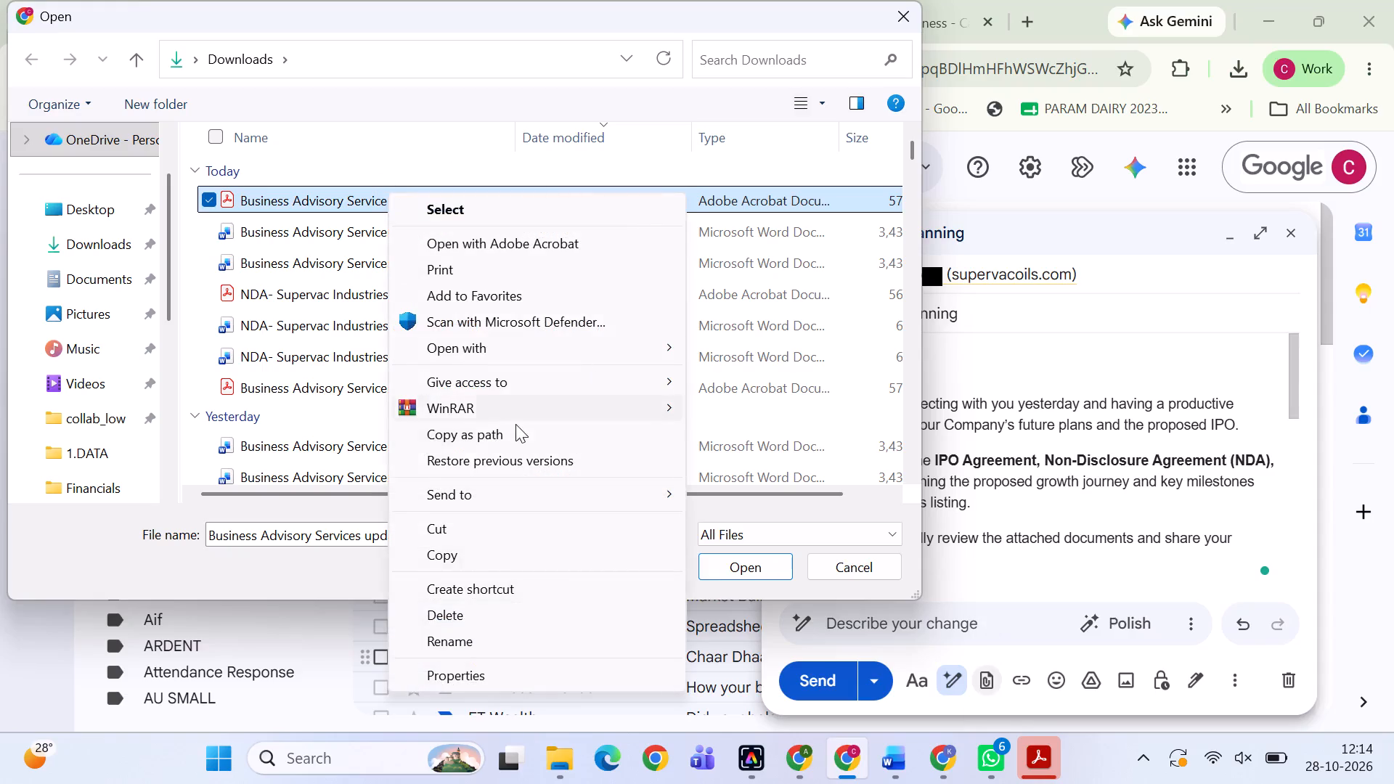
Try to rename the "Business Advisory Services updated" PDF in the Downloads folder as "Business Advisory Services".
scroll(478, 421, down, 2)
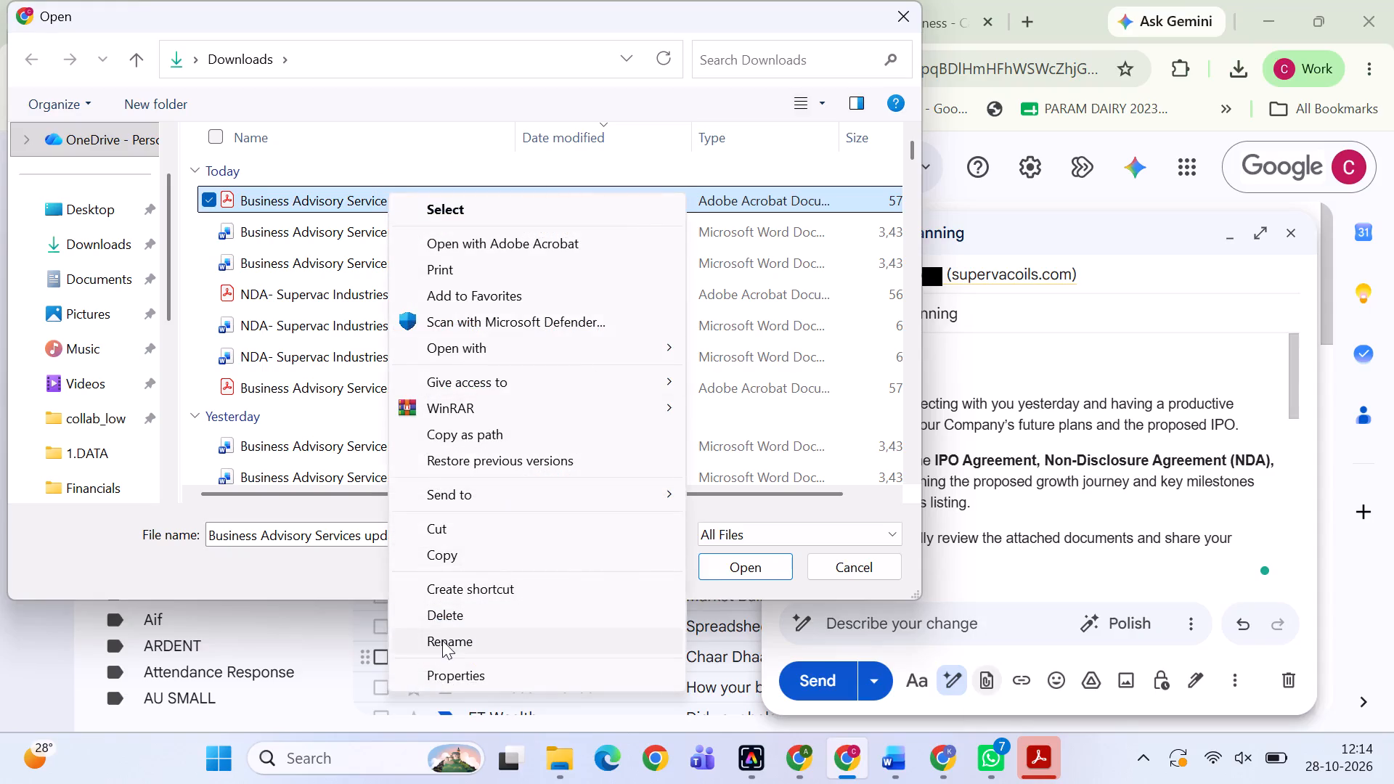
click(441, 632)
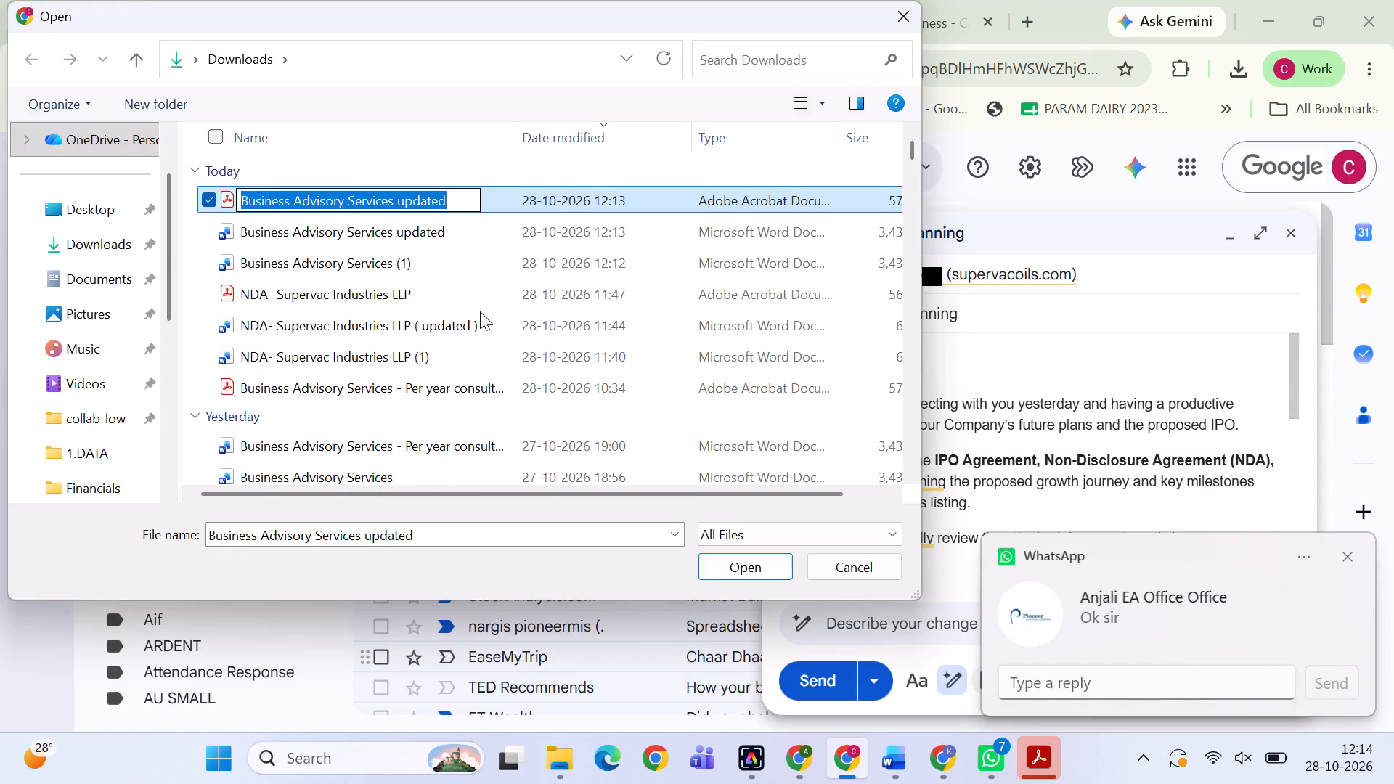
click(462, 196)
key(BackSpace)
key(BackSpace)
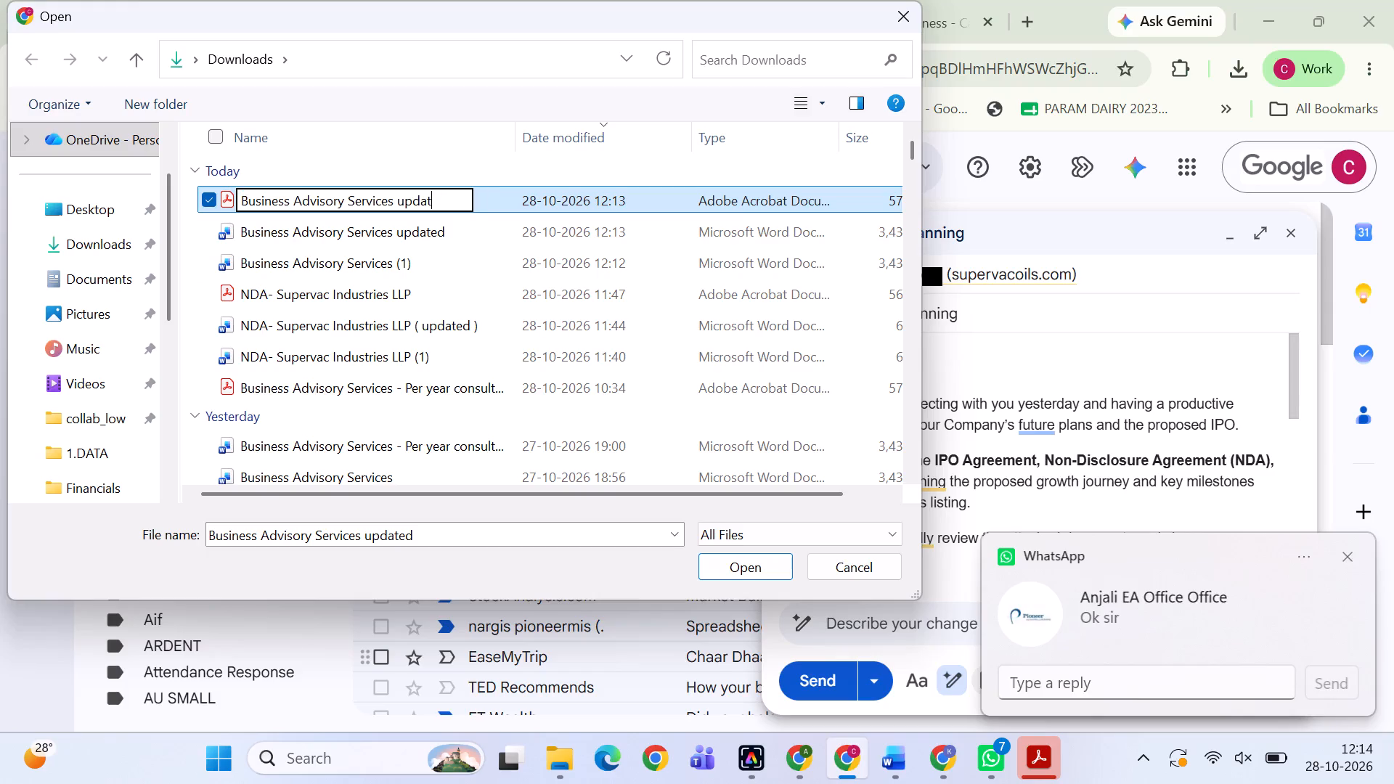
key(BackSpace)
key(BackSpace)
key(BackSpace)
key(BackSpace)
key(BackSpace)
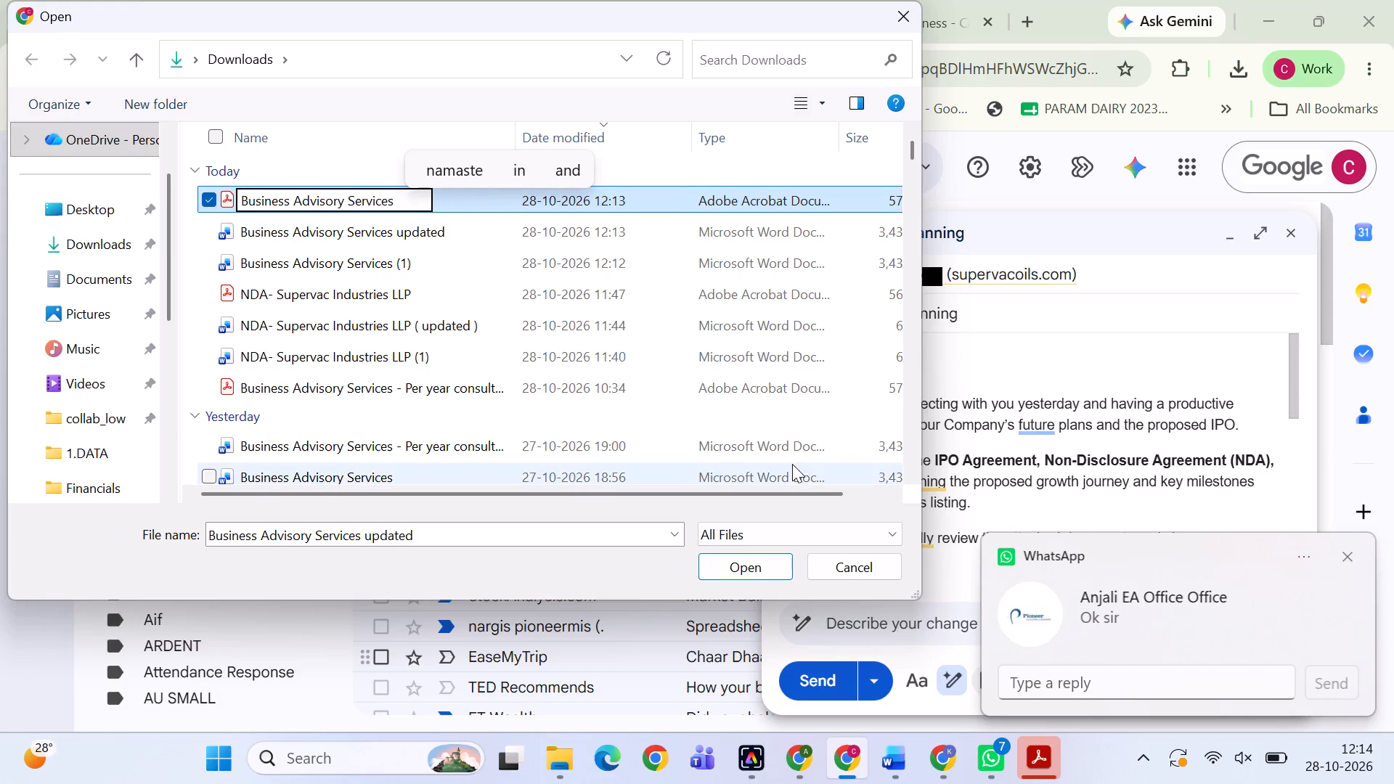
key(Return)
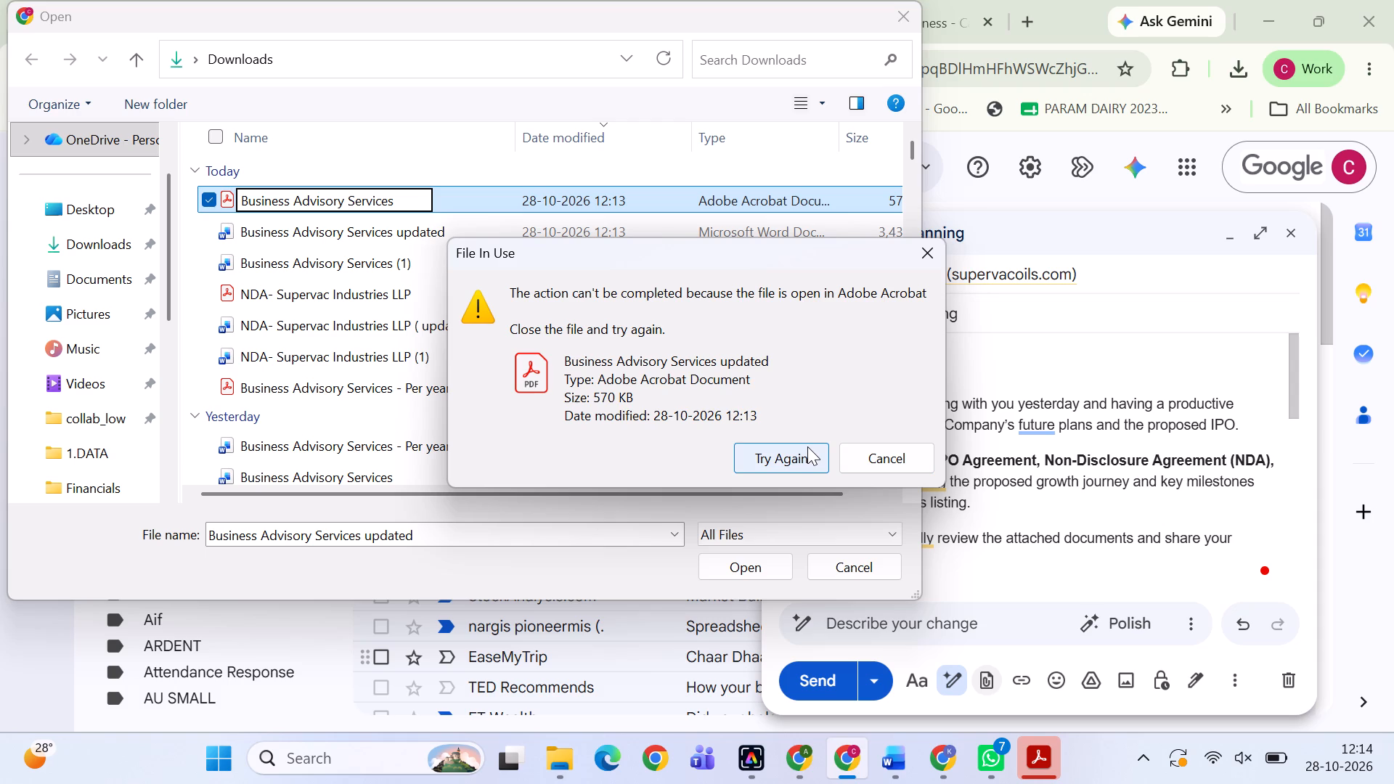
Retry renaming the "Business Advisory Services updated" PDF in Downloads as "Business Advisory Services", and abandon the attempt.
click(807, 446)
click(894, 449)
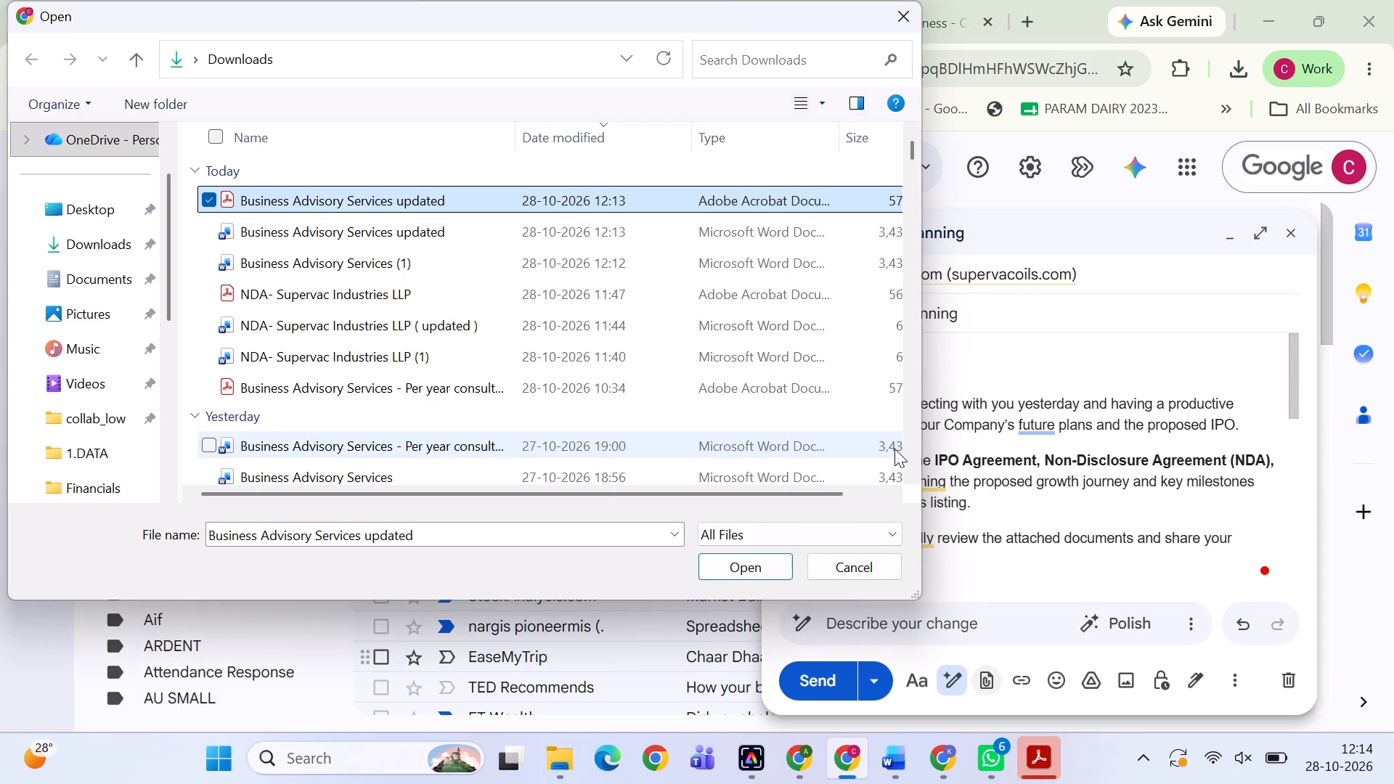
Switch to Adobe Acrobat and close it with the open "Business Advisory Services updated" PDF.
click(1038, 746)
click(1374, 14)
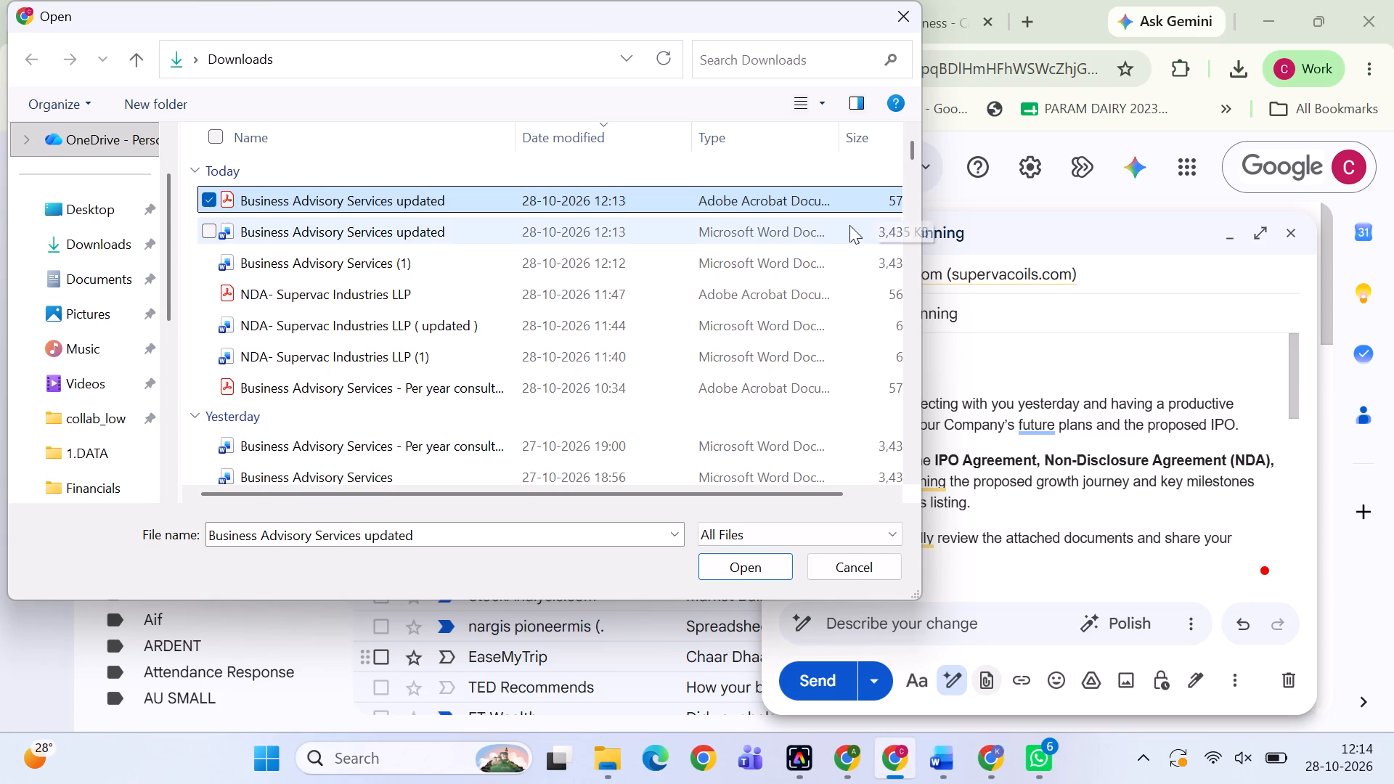
right_click(467, 192)
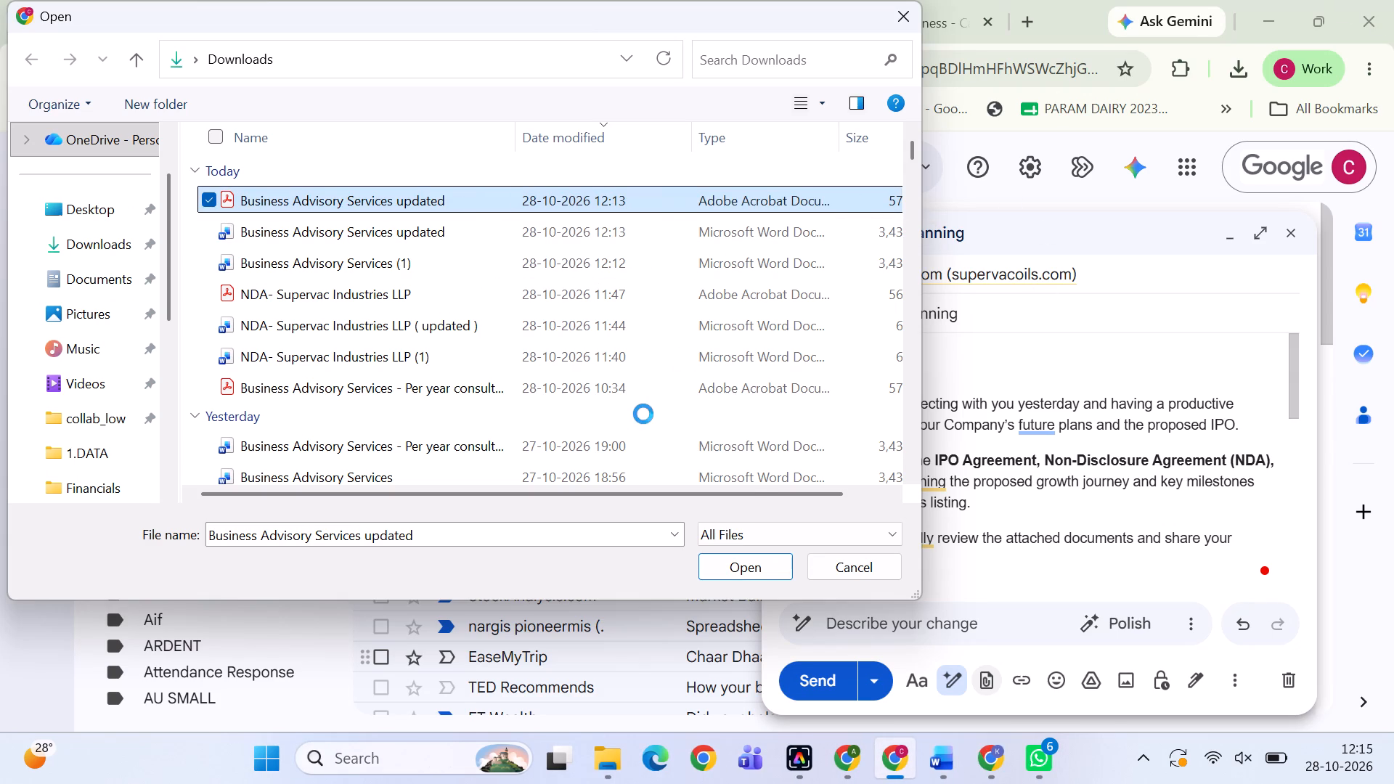
scroll(603, 579, down, 3)
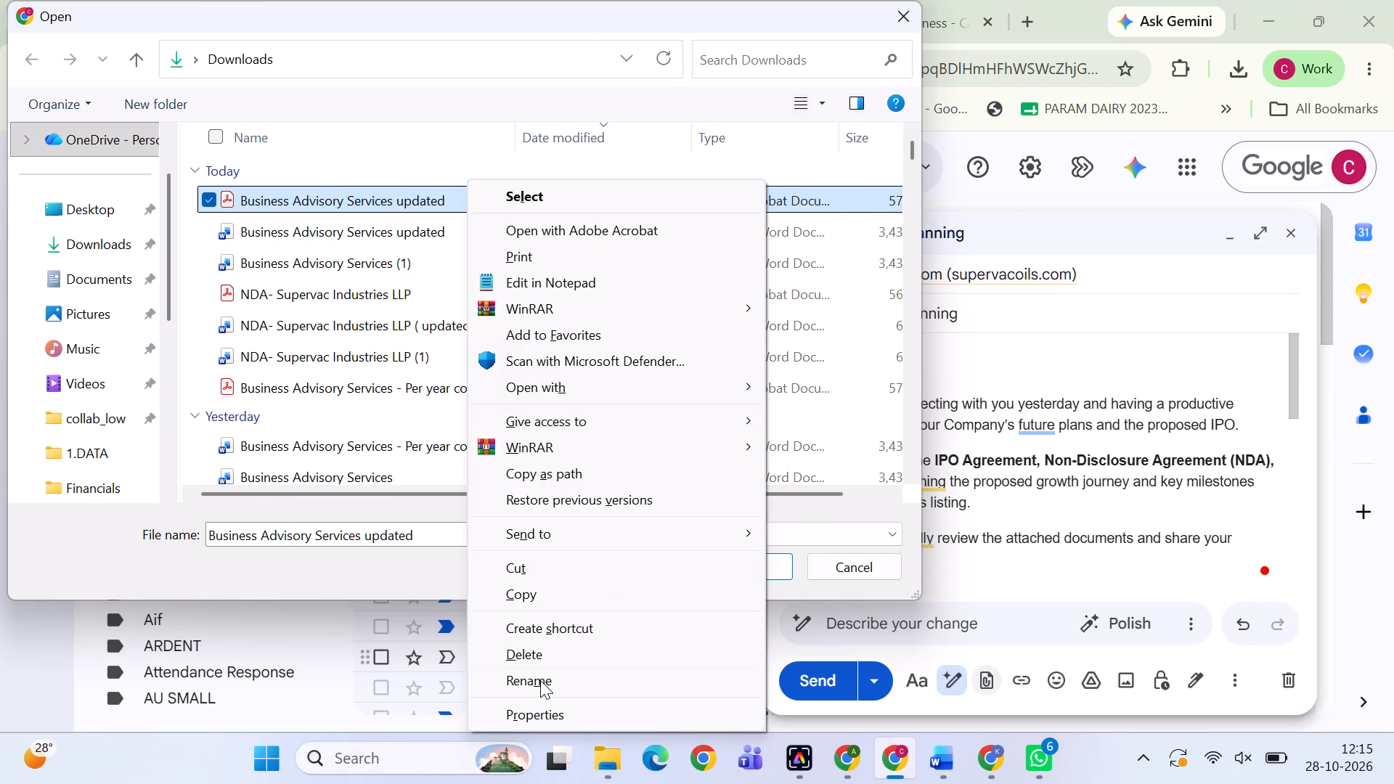